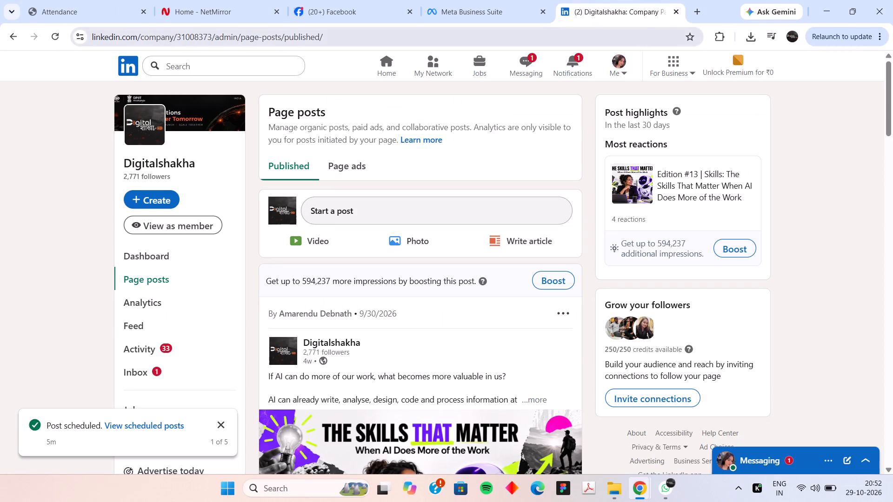
Close the LinkedIn and Meta Business Suite tabs.
{"action": "left_click", "coordinate": [677, 13]}
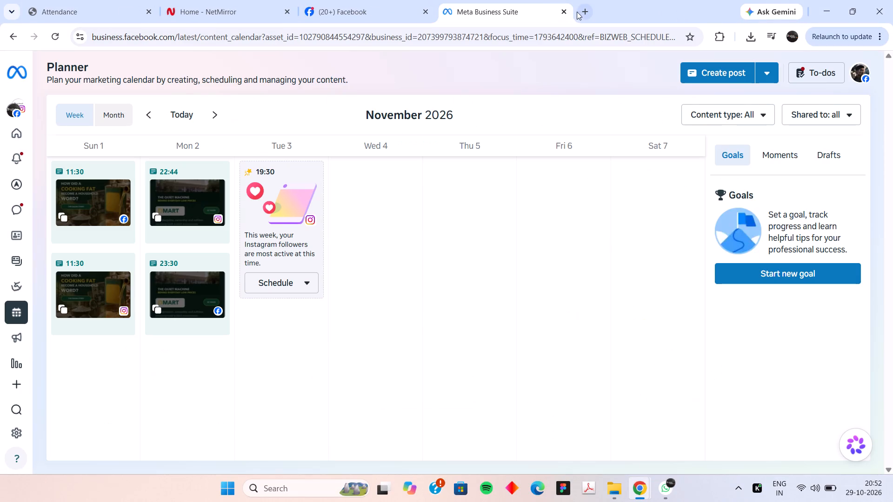
{"action": "left_click", "coordinate": [570, 10]}
{"action": "left_click", "coordinate": [565, 12]}
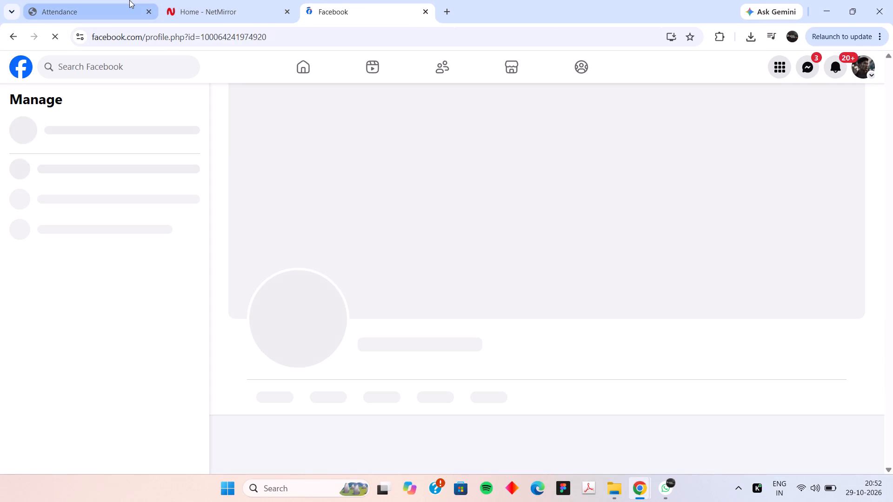
Look through the posts on the Digitalshakha Facebook page, expanding the full text of the Present Marketers post.
{"action": "scroll", "coordinate": [388, 140], "scroll_direction": "down", "scroll_amount": 2}
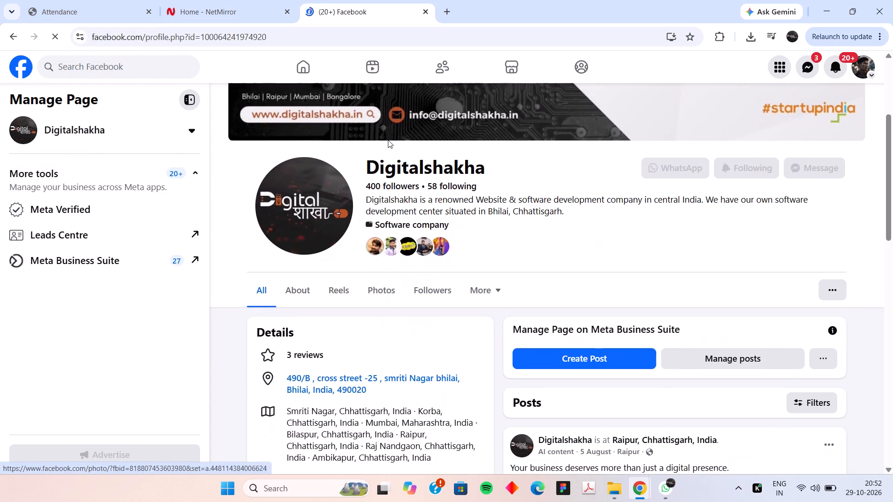
{"action": "scroll", "coordinate": [388, 140], "scroll_direction": "down", "scroll_amount": 3}
{"action": "scroll", "coordinate": [388, 140], "scroll_direction": "up", "scroll_amount": 3}
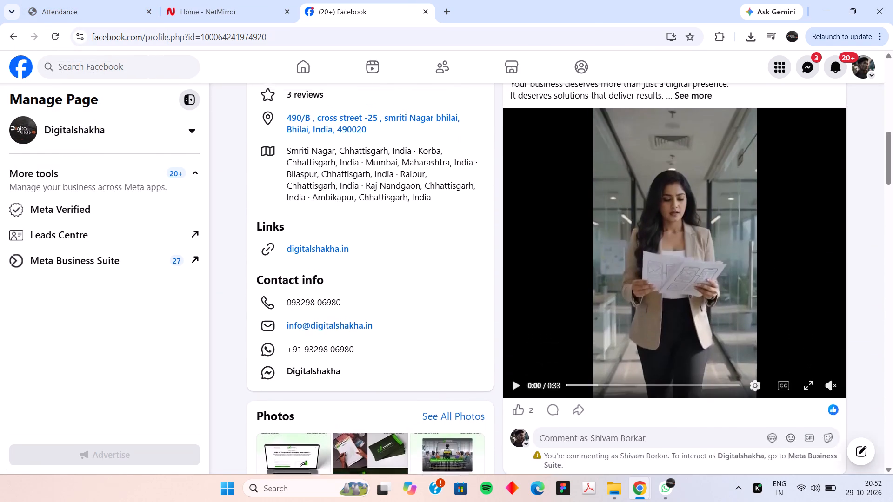
{"action": "scroll", "coordinate": [388, 140], "scroll_direction": "up", "scroll_amount": 1}
{"action": "scroll", "coordinate": [388, 140], "scroll_direction": "down", "scroll_amount": 7}
{"action": "scroll", "coordinate": [388, 140], "scroll_direction": "up", "scroll_amount": 2}
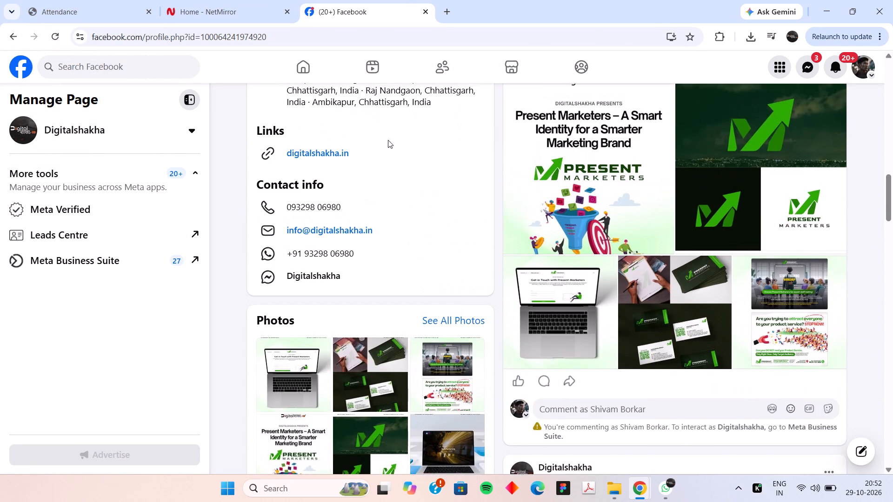
{"action": "scroll", "coordinate": [388, 140], "scroll_direction": "up", "scroll_amount": 1}
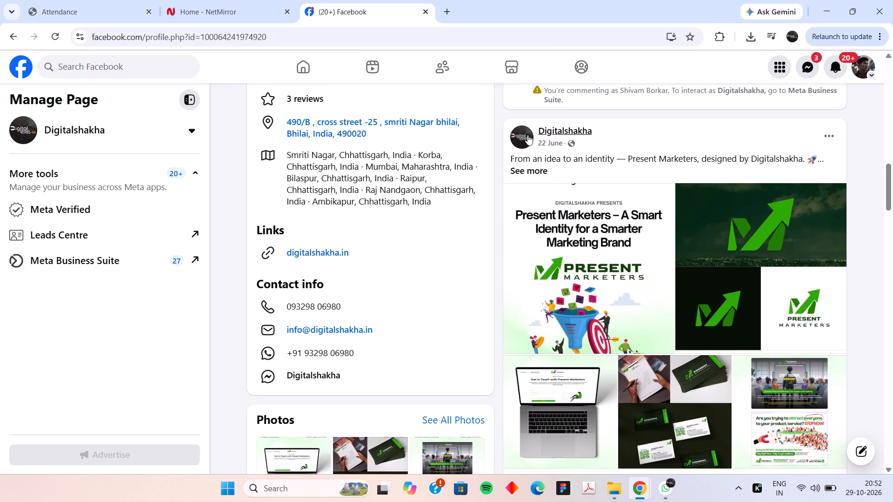
{"action": "left_click", "coordinate": [528, 169]}
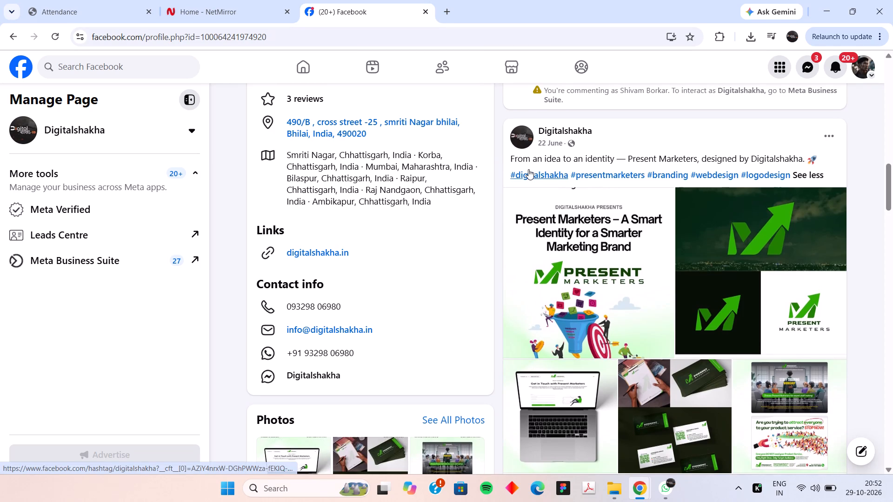
{"action": "scroll", "coordinate": [528, 169], "scroll_direction": "down", "scroll_amount": 2}
{"action": "scroll", "coordinate": [528, 169], "scroll_direction": "up", "scroll_amount": 5}
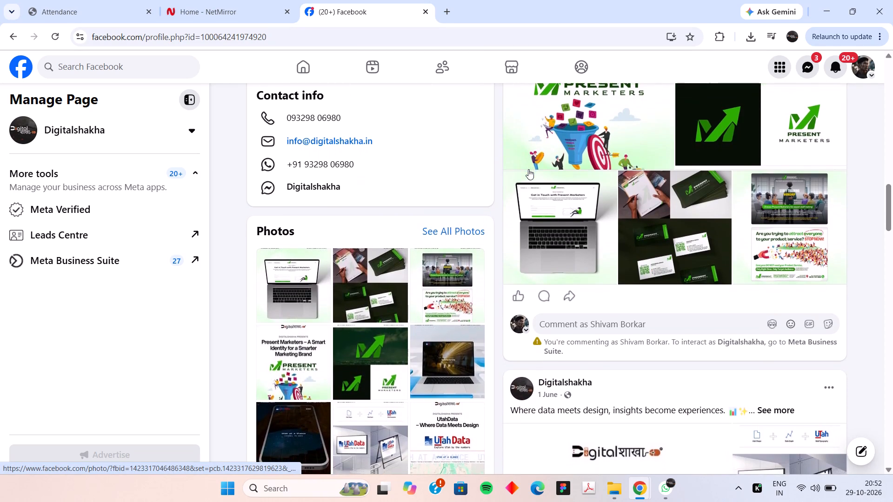
{"action": "scroll", "coordinate": [528, 169], "scroll_direction": "up", "scroll_amount": 3}
Check the Facebook chats and read through the list of notifications.
{"action": "left_click", "coordinate": [811, 64]}
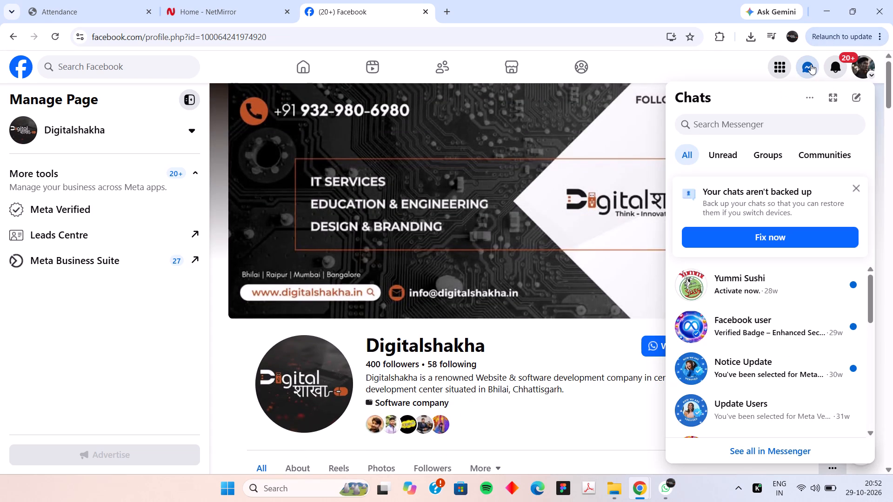
{"action": "left_click", "coordinate": [834, 60]}
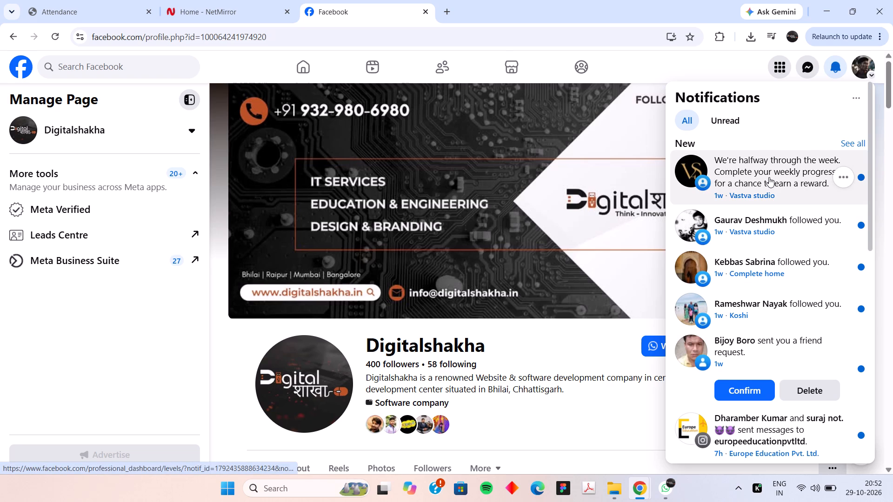
{"action": "scroll", "coordinate": [769, 177], "scroll_direction": "down", "scroll_amount": 5}
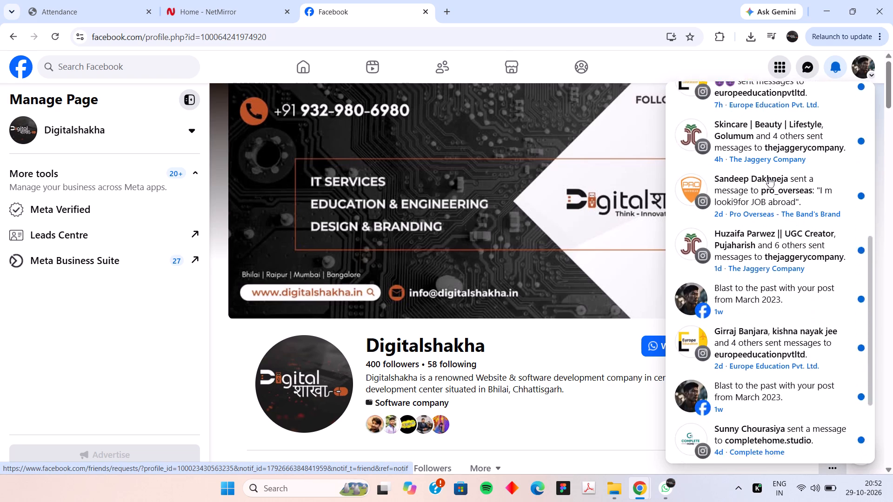
{"action": "scroll", "coordinate": [769, 177], "scroll_direction": "down", "scroll_amount": 3}
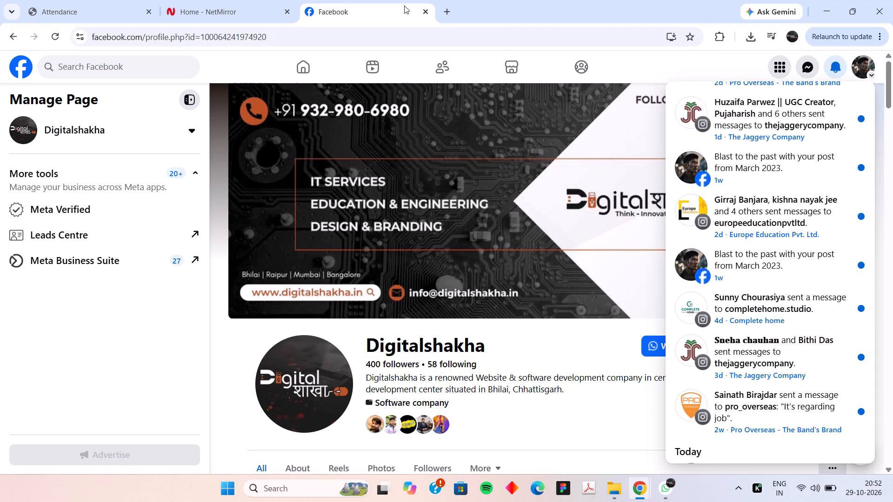
Open a new tab, merge the separate YouTube window into the main browser window as a tab, and play the Khasiyat video.
{"action": "left_click", "coordinate": [442, 8]}
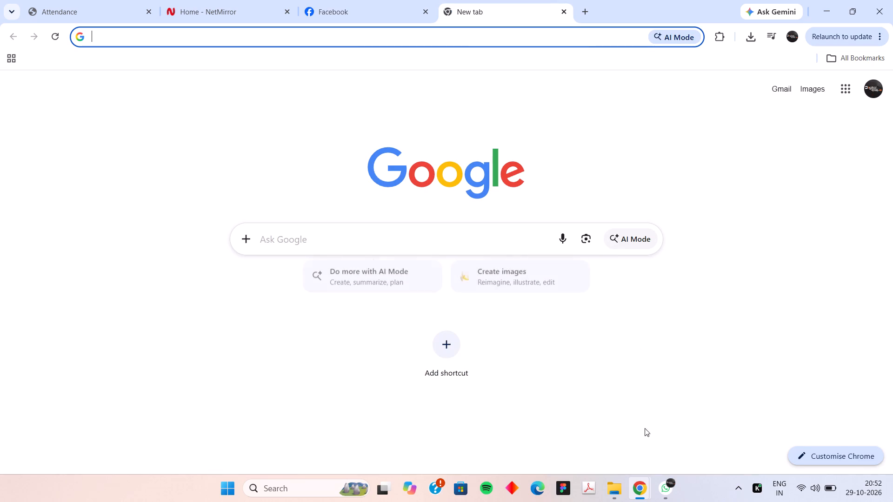
{"action": "left_click", "coordinate": [635, 477]}
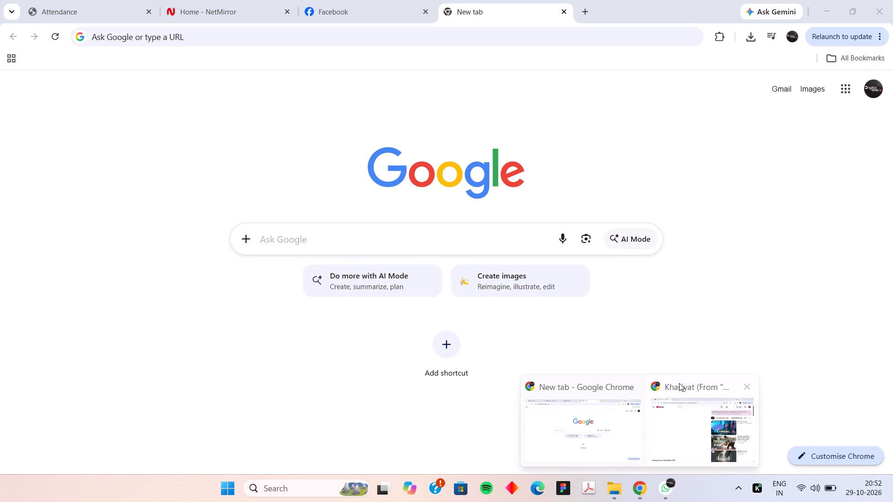
{"action": "left_click_drag", "start_coordinate": [680, 383], "coordinate": [700, 452]}
{"action": "left_click", "coordinate": [700, 452]}
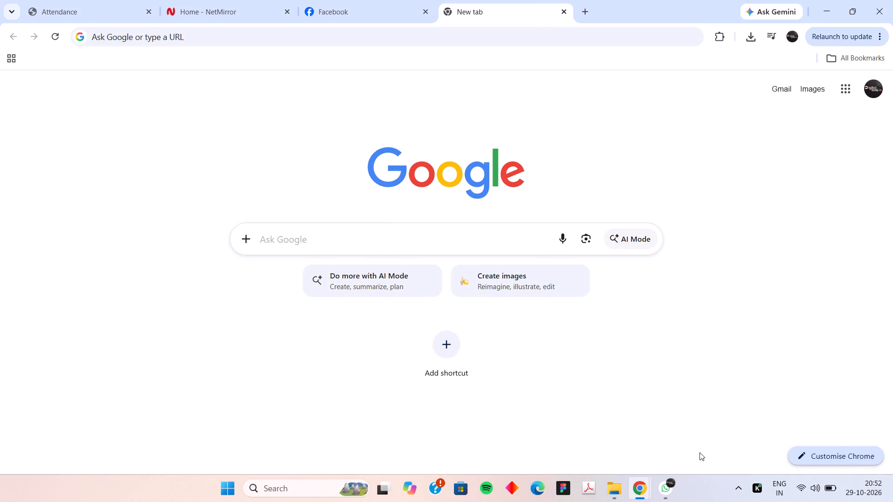
{"action": "left_click", "coordinate": [649, 488]}
{"action": "left_click", "coordinate": [670, 444]}
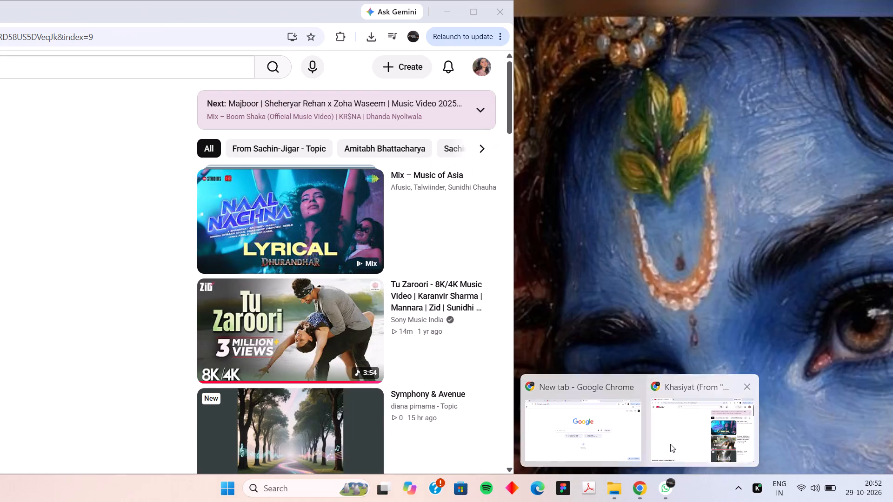
{"action": "left_click_drag", "start_coordinate": [199, 0], "coordinate": [566, 11]}
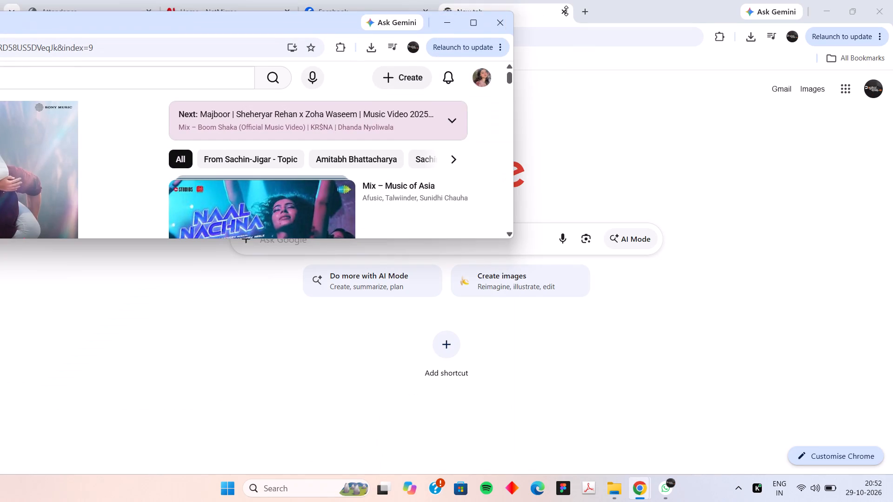
{"action": "left_click_drag", "start_coordinate": [566, 11], "coordinate": [566, 10]}
{"action": "left_click_drag", "start_coordinate": [305, 17], "coordinate": [805, 0]}
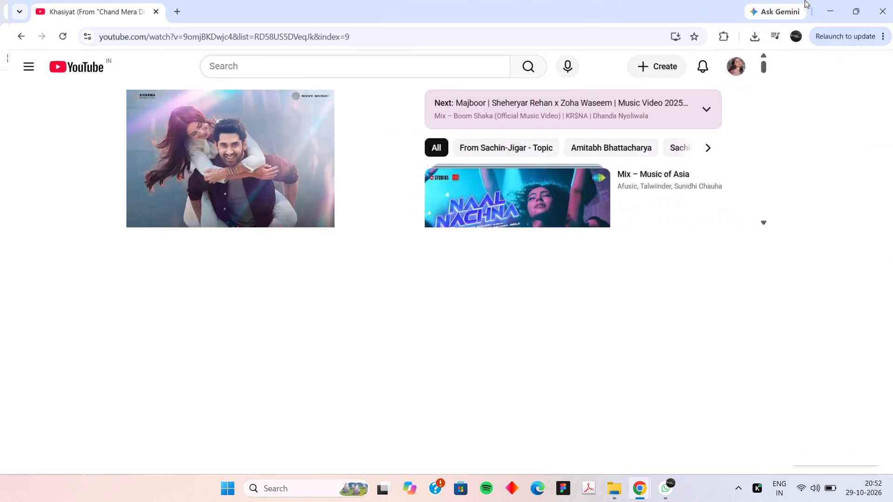
{"action": "left_click", "coordinate": [858, 0]}
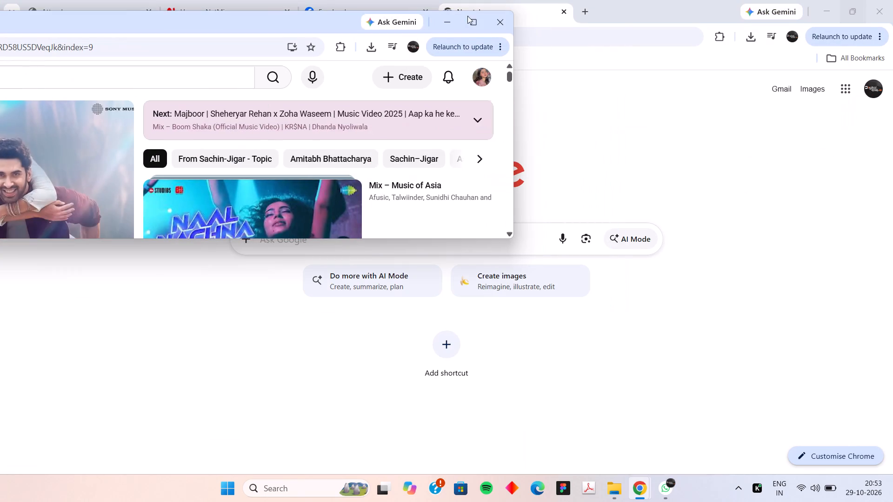
{"action": "left_click_drag", "start_coordinate": [77, 17], "coordinate": [646, 36]}
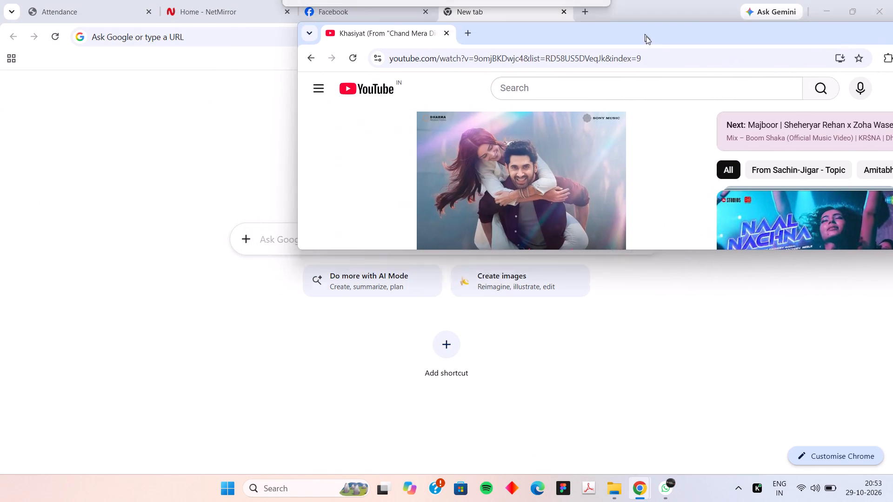
{"action": "left_click_drag", "start_coordinate": [646, 36], "coordinate": [677, 57]}
{"action": "left_click_drag", "start_coordinate": [446, 59], "coordinate": [658, 0]}
{"action": "left_click", "coordinate": [279, 214]}
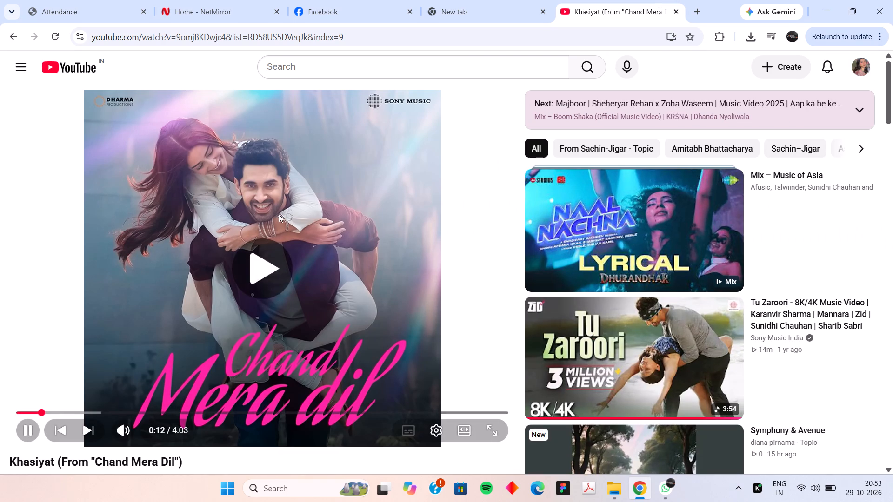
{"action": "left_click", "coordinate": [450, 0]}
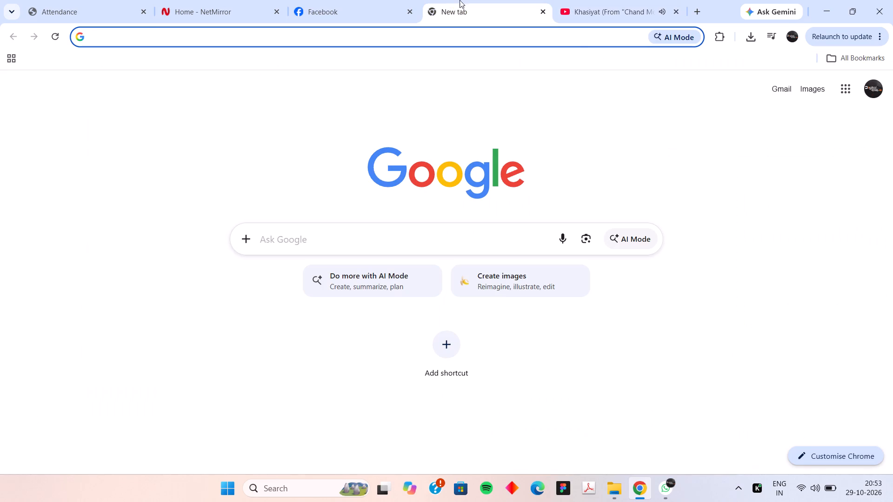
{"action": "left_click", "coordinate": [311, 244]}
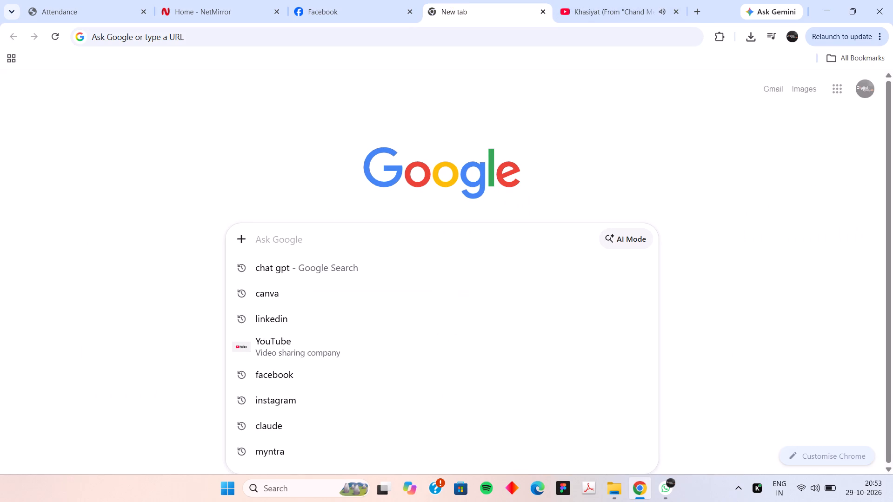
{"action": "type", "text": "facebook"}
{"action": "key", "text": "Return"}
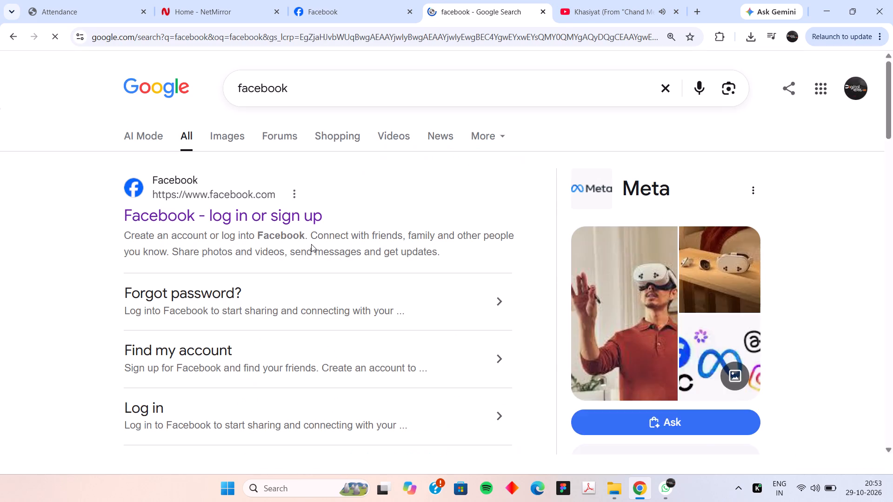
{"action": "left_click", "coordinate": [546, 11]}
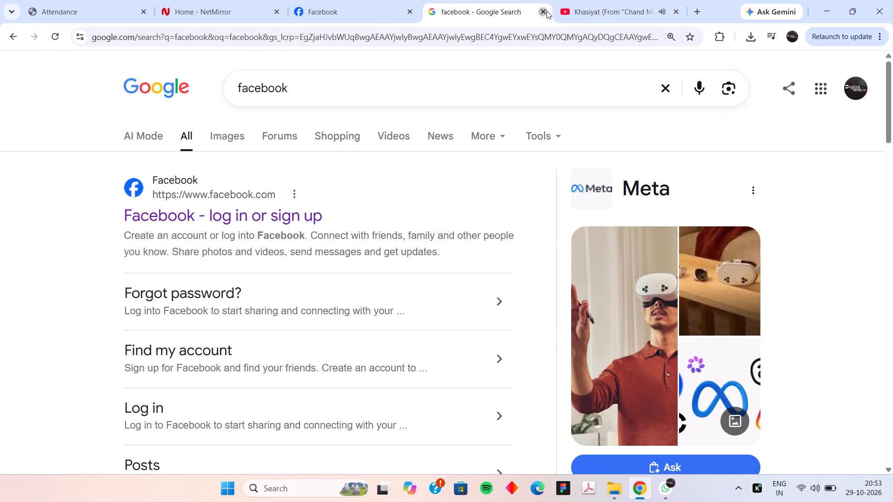
Return to the Facebook home feed and open the Vastva studio page from the shortcuts.
{"action": "left_click", "coordinate": [363, 0]}
{"action": "left_click", "coordinate": [7, 35]}
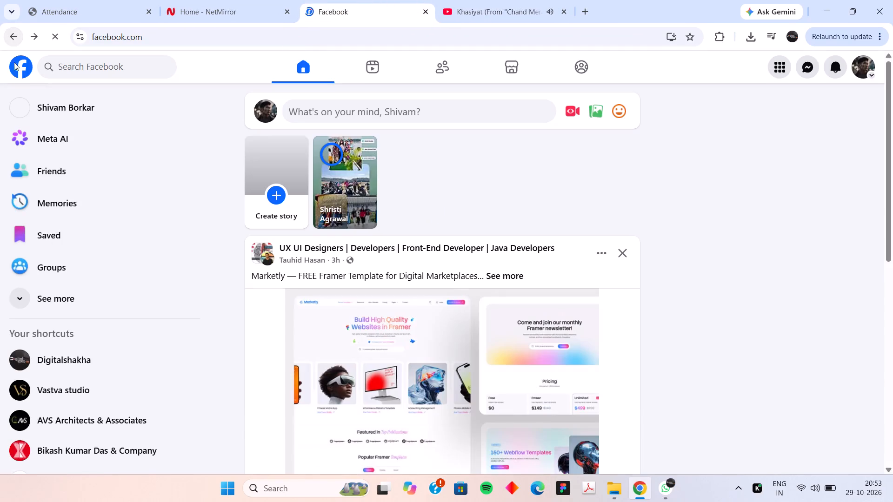
{"action": "left_click", "coordinate": [36, 391]}
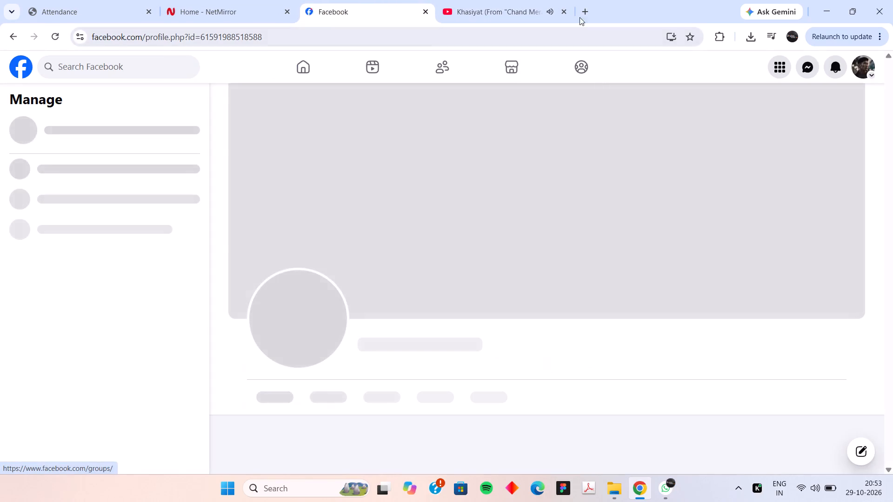
Open Google Drive in a new tab.
{"action": "left_click", "coordinate": [584, 8]}
{"action": "left_click", "coordinate": [863, 86]}
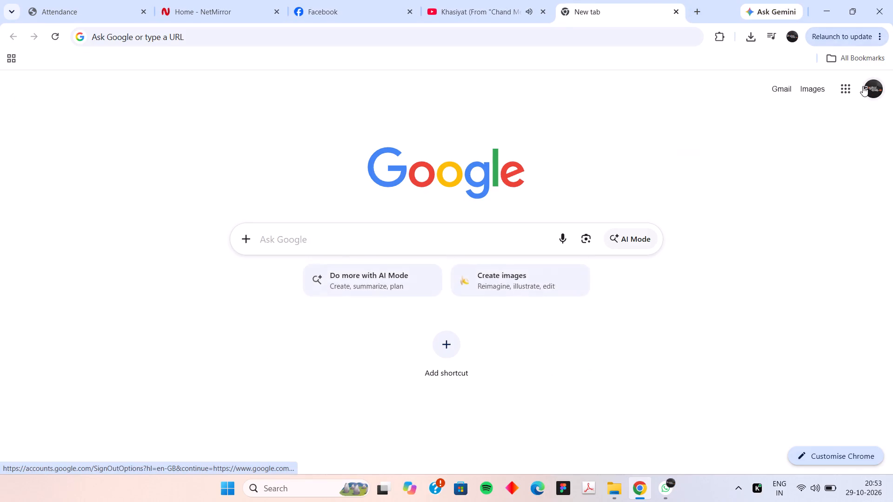
{"action": "left_click", "coordinate": [849, 86]}
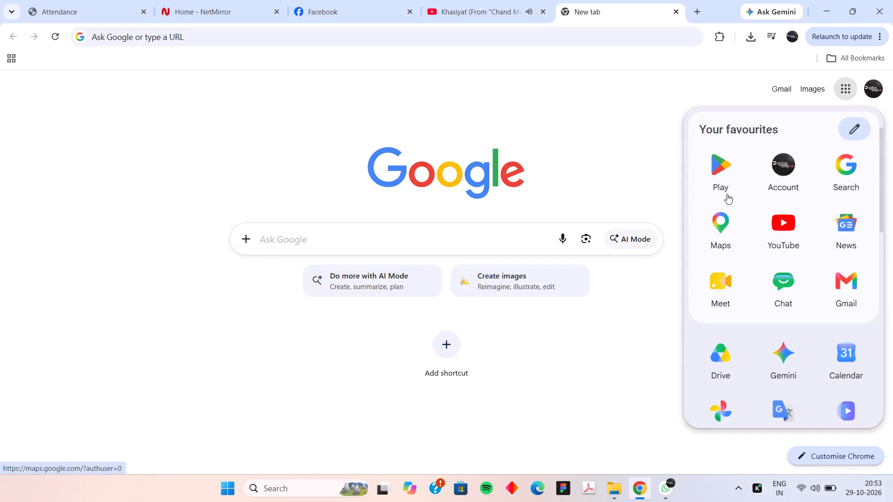
{"action": "left_click", "coordinate": [713, 349]}
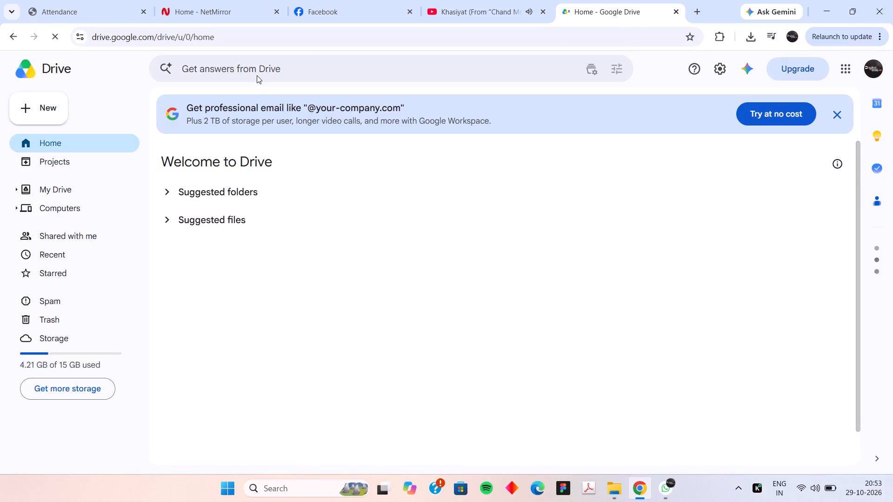
Start a search in Google Drive.
{"action": "left_click", "coordinate": [241, 66]}
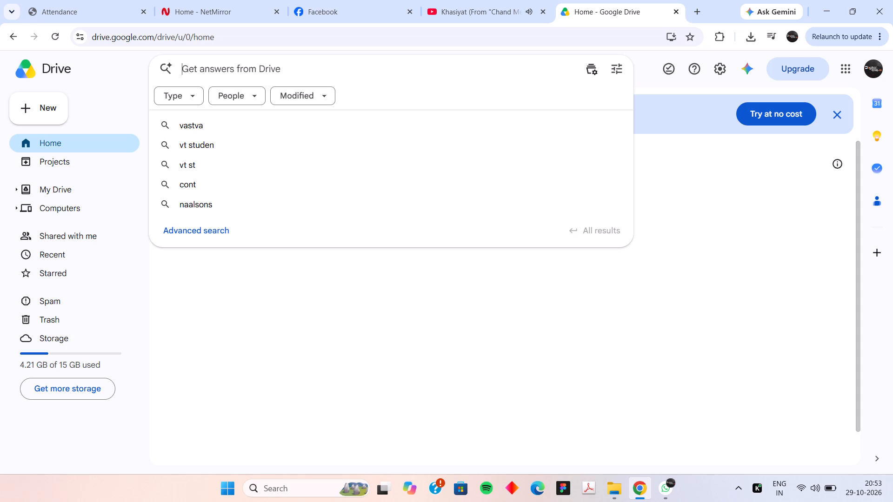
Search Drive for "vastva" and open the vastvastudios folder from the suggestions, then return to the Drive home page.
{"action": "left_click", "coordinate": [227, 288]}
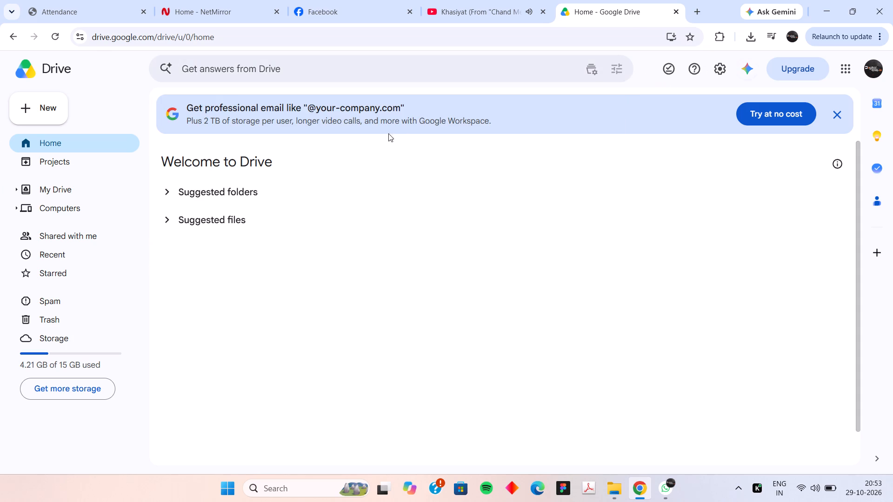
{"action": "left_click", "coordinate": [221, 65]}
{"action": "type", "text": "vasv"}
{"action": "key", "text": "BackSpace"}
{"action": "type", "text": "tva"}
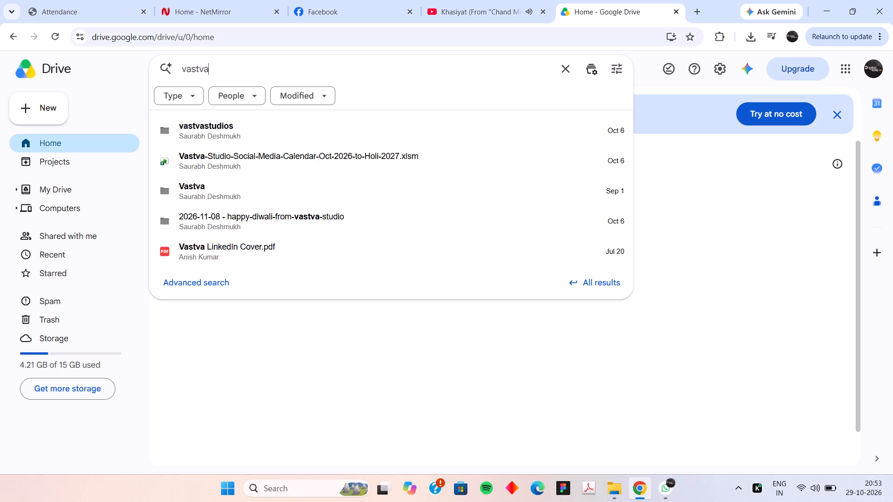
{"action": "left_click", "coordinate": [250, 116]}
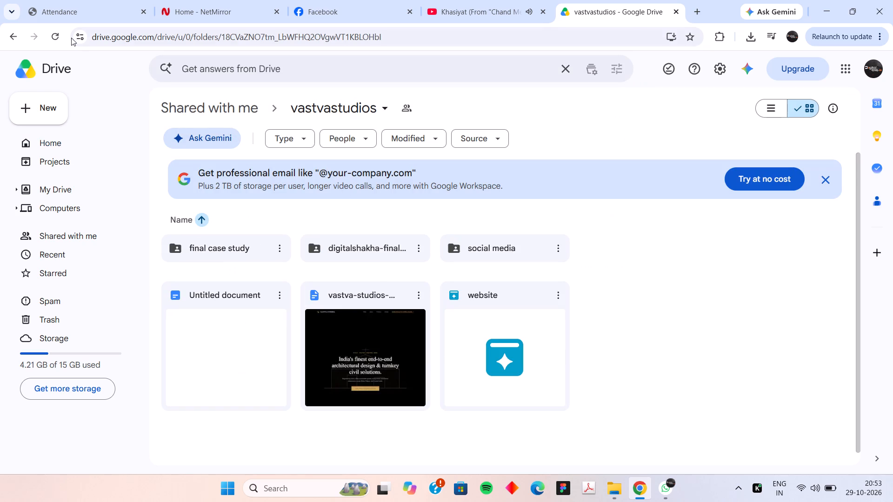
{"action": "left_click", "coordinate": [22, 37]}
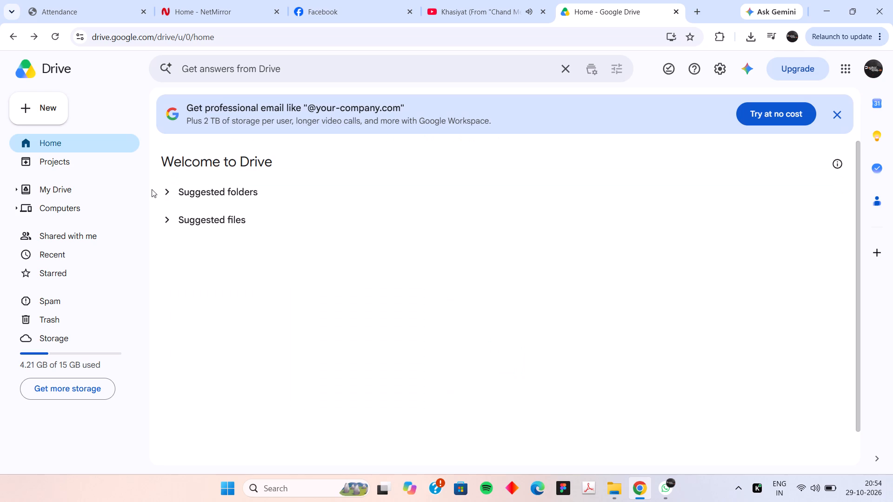
Find the vastvastudios folder among the items in Shared with me and open it.
{"action": "left_click", "coordinate": [83, 188]}
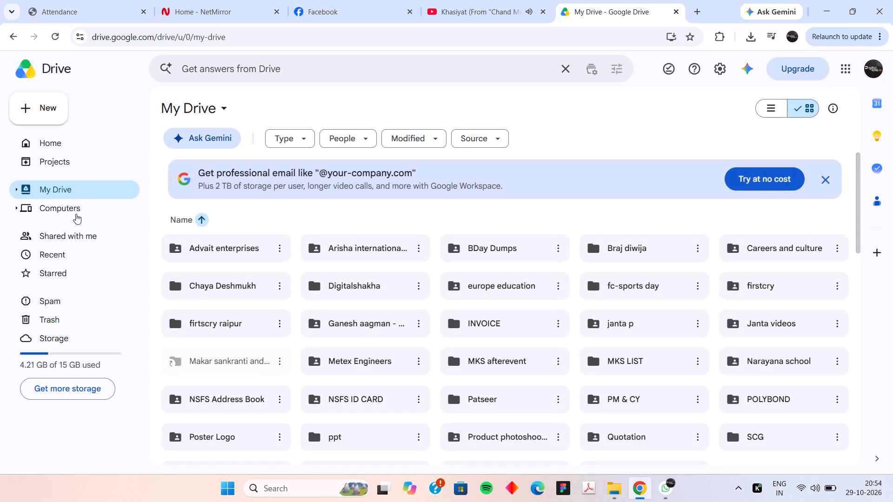
{"action": "left_click", "coordinate": [66, 243]}
{"action": "scroll", "coordinate": [180, 308], "scroll_direction": "down", "scroll_amount": 1}
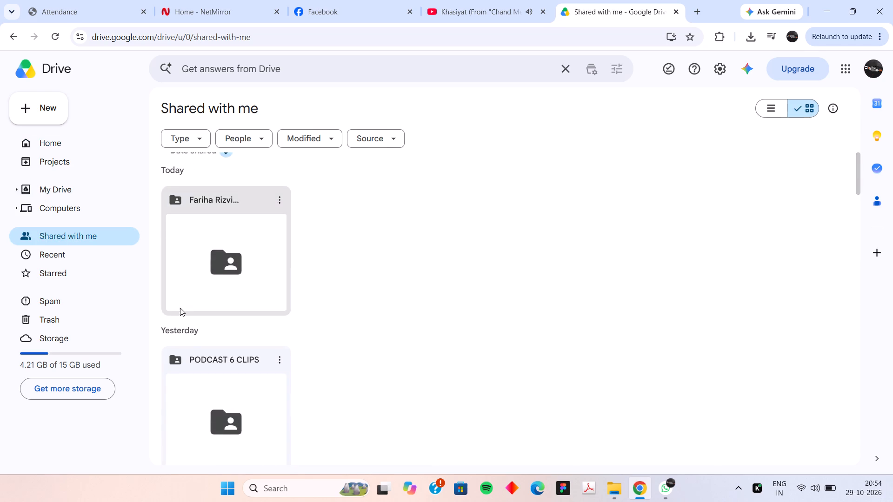
{"action": "scroll", "coordinate": [180, 308], "scroll_direction": "down", "scroll_amount": 7}
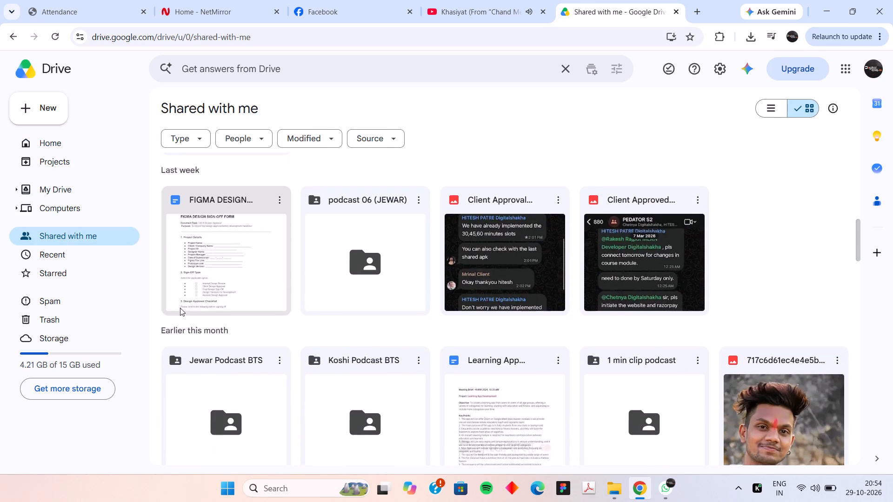
{"action": "scroll", "coordinate": [180, 308], "scroll_direction": "down", "scroll_amount": 4}
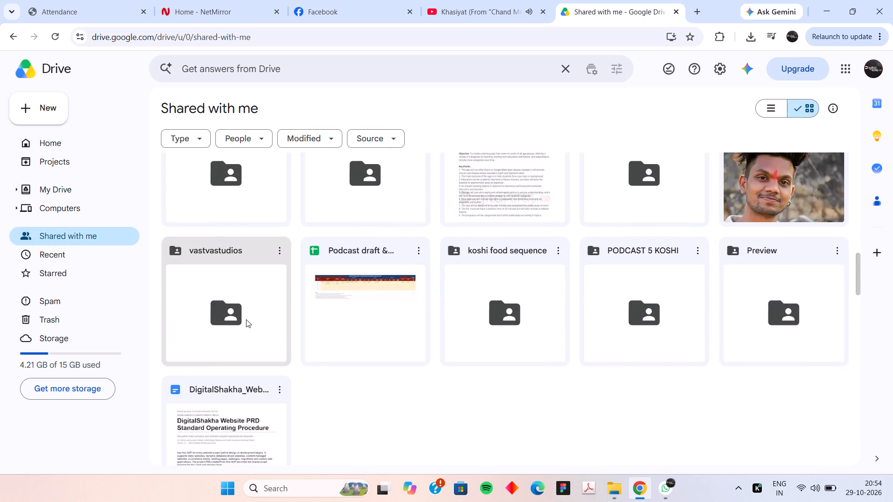
{"action": "double_click", "coordinate": [246, 319]}
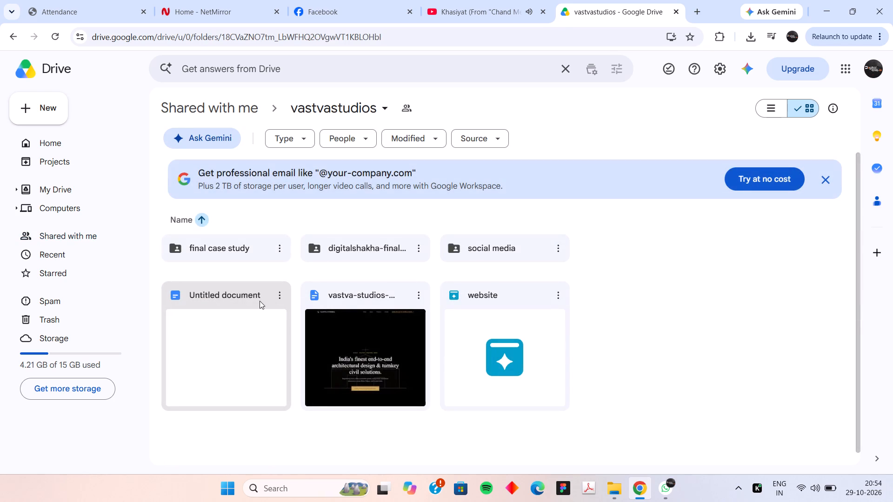
Open the 2026-10 - October 2026 folder inside the social media folder of vastvastudios.
{"action": "double_click", "coordinate": [457, 246]}
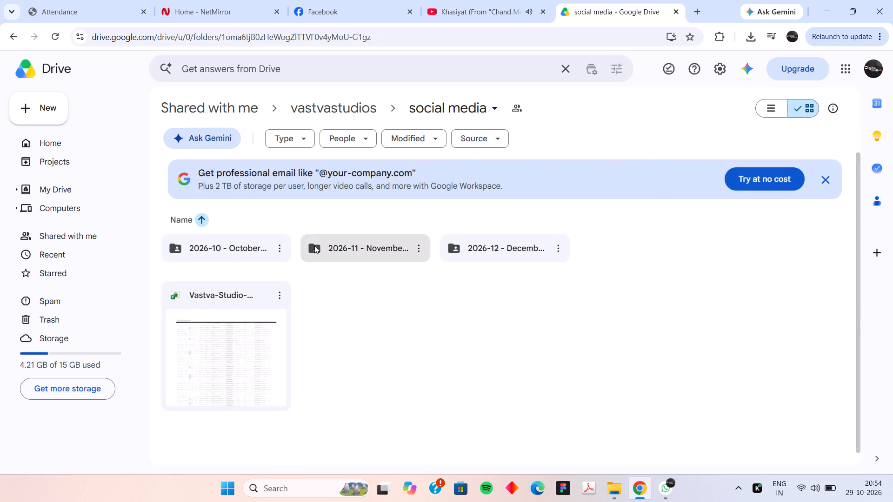
{"action": "double_click", "coordinate": [246, 254]}
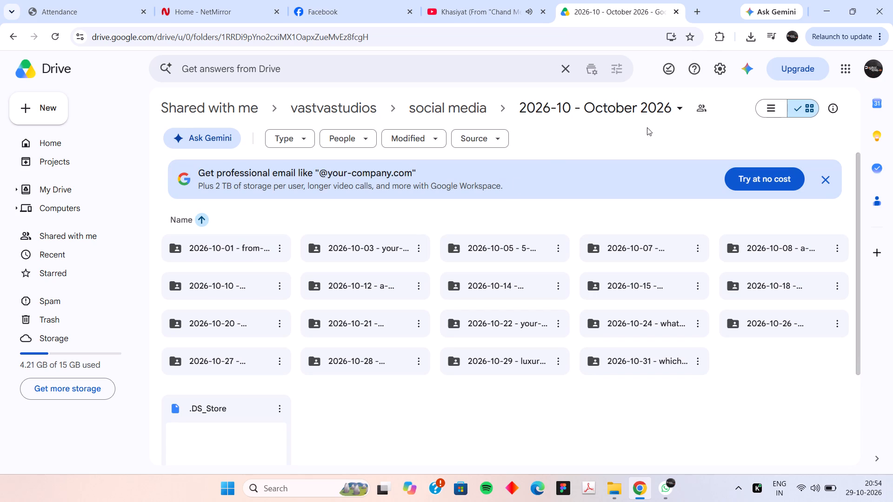
Open Instagram in a new tab, search it for "vastva" and open the vastvastudio profile.
{"action": "left_click", "coordinate": [696, 8]}
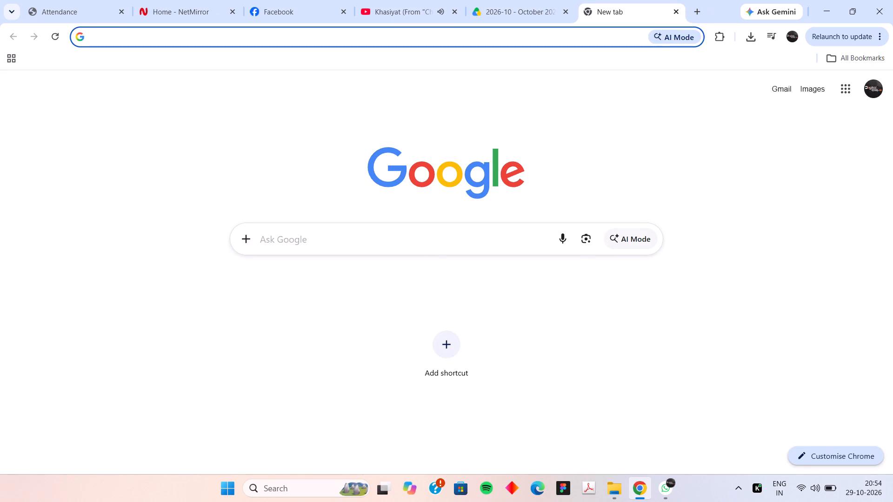
{"action": "left_click", "coordinate": [355, 234]}
{"action": "left_click", "coordinate": [273, 402]}
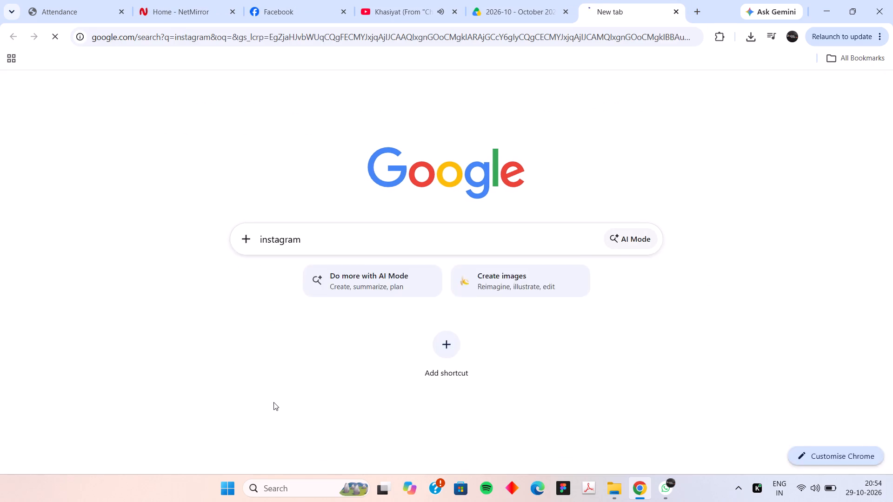
{"action": "left_click", "coordinate": [145, 225]}
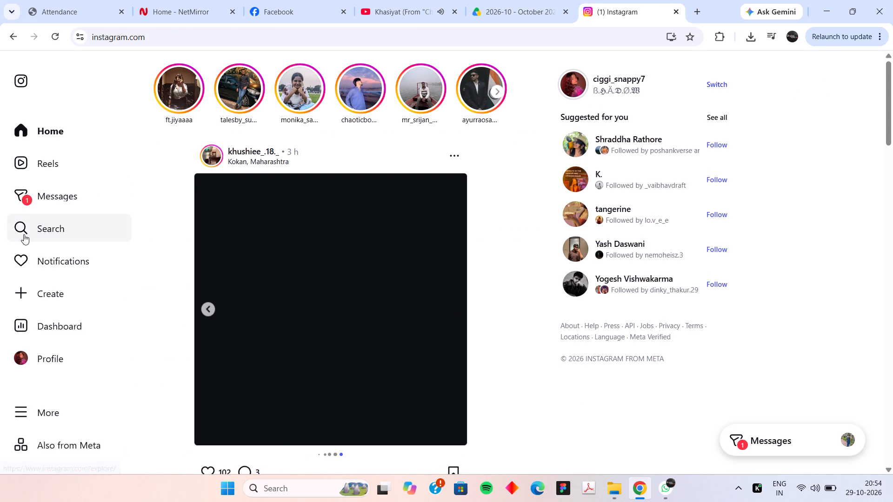
{"action": "left_click", "coordinate": [24, 234]}
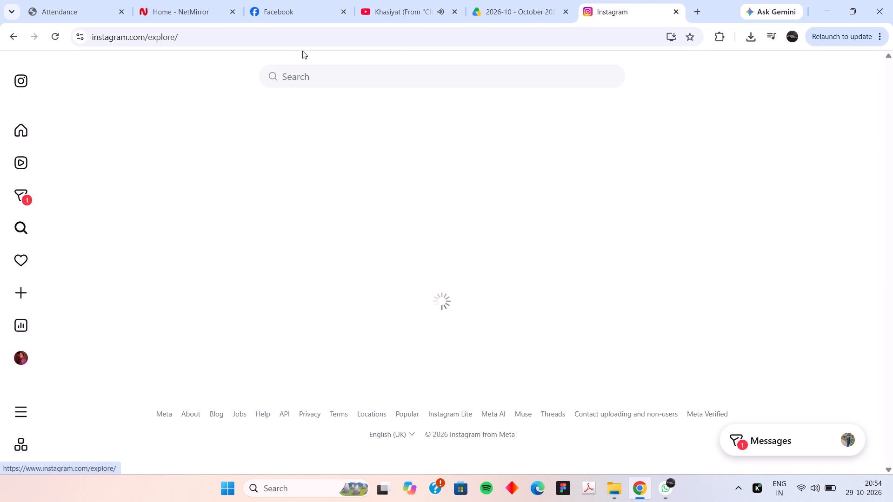
{"action": "left_click", "coordinate": [293, 76]}
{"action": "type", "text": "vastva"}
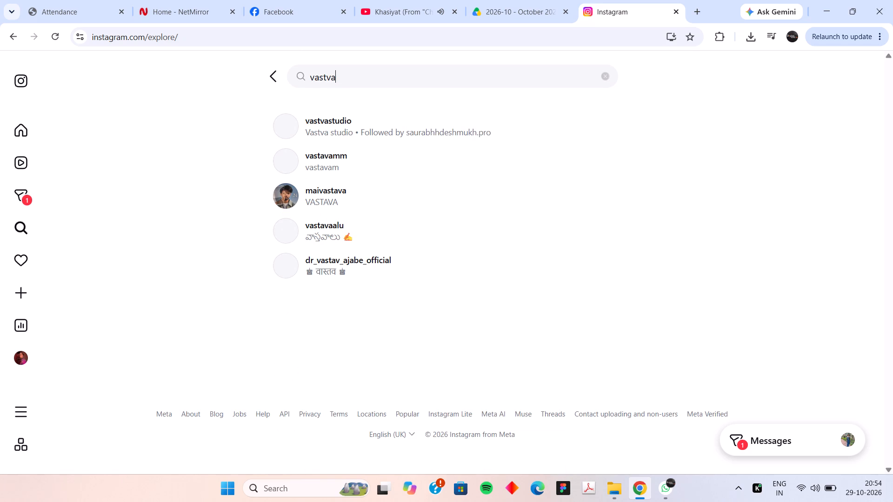
{"action": "left_click", "coordinate": [326, 123]}
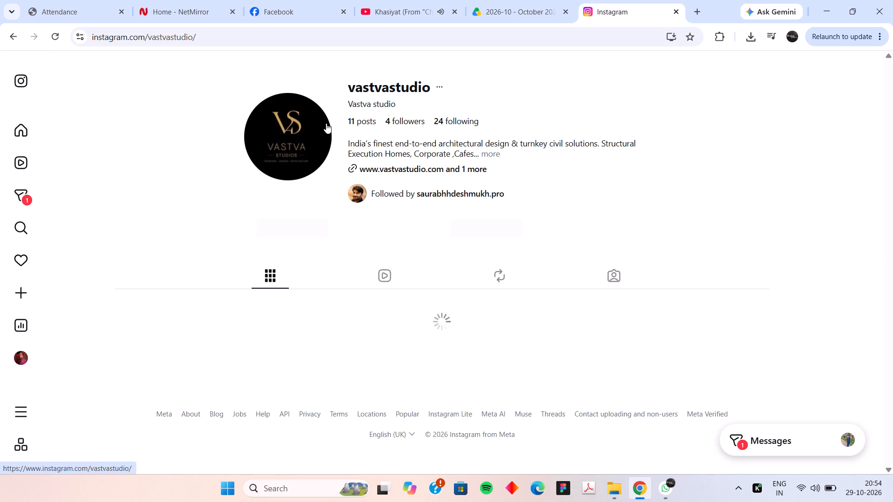
Examine the vastvastudio post "Festive-ready does not mean over-decorated" and who liked it, then return to the profile's posts.
{"action": "scroll", "coordinate": [308, 250], "scroll_direction": "down", "scroll_amount": 3}
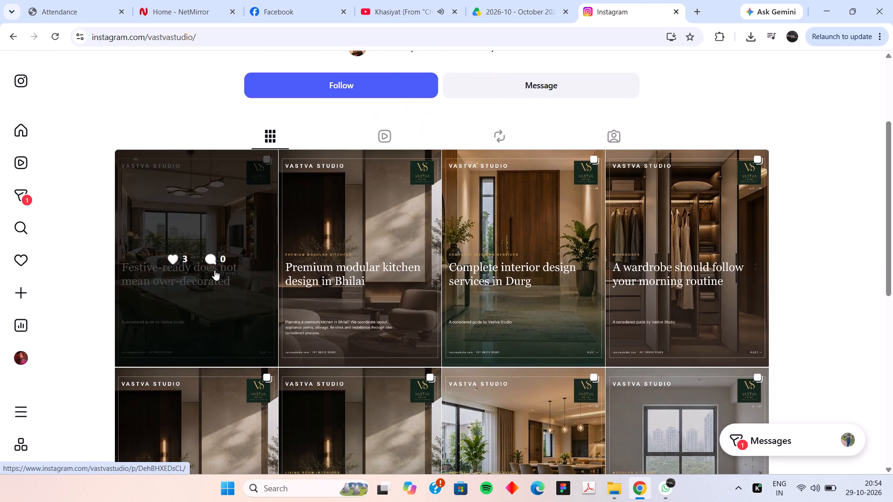
{"action": "left_click", "coordinate": [214, 270]}
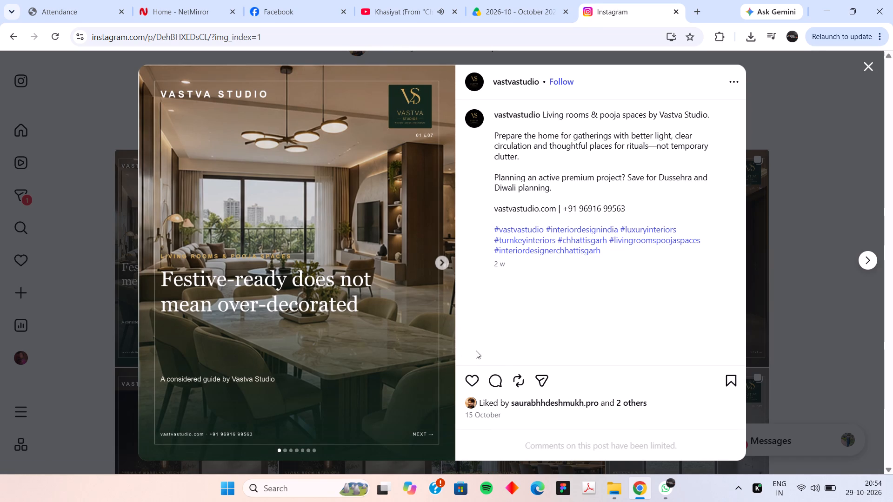
{"action": "left_click", "coordinate": [633, 403]}
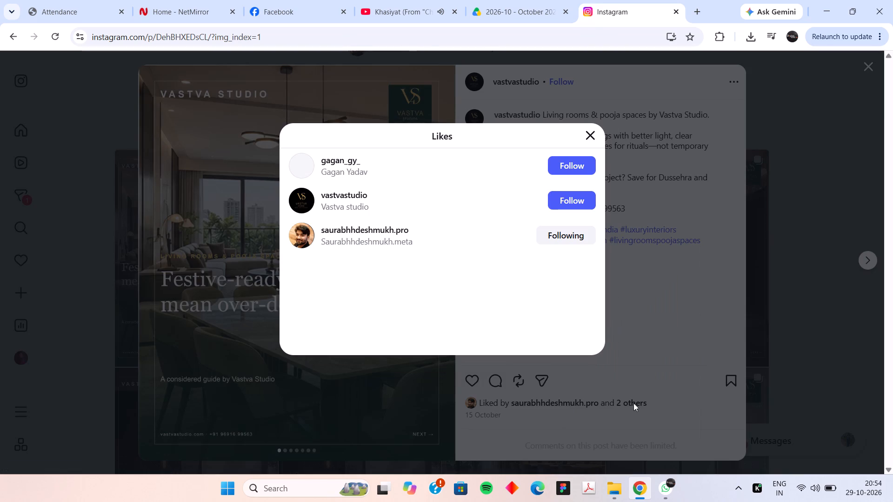
{"action": "left_click", "coordinate": [591, 130]}
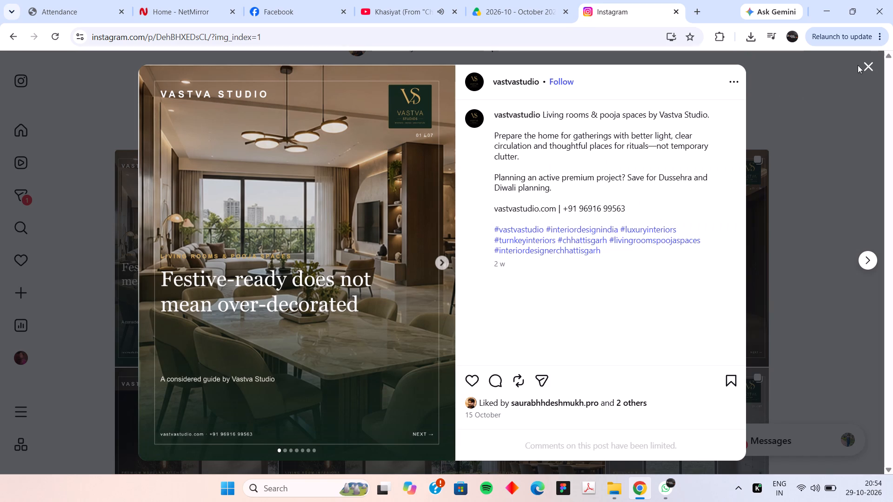
{"action": "left_click", "coordinate": [860, 66]}
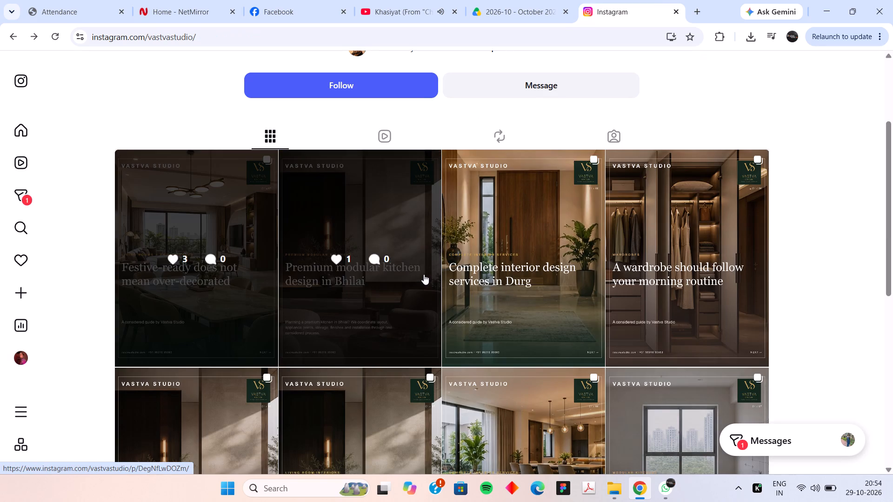
{"action": "scroll", "coordinate": [424, 274], "scroll_direction": "up", "scroll_amount": 1}
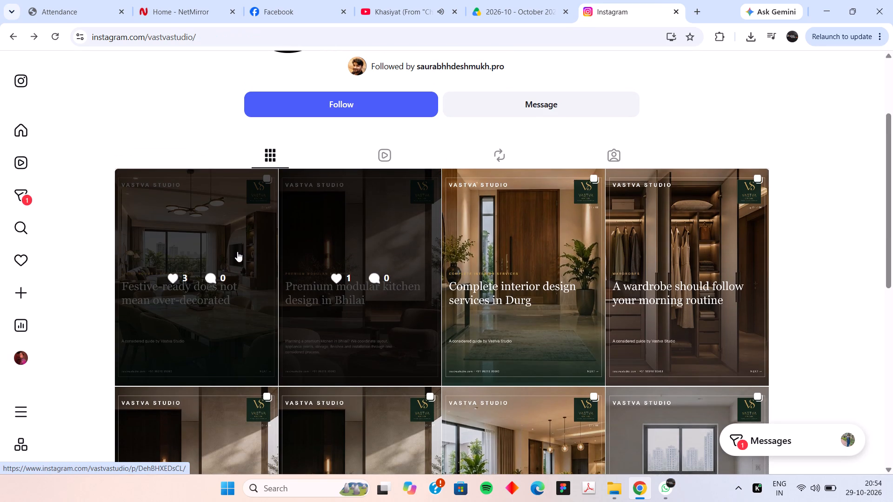
Return to the October 2026 folder in Drive and open the 2026-10-12 wardrobe post folder.
{"action": "left_click", "coordinate": [533, 2]}
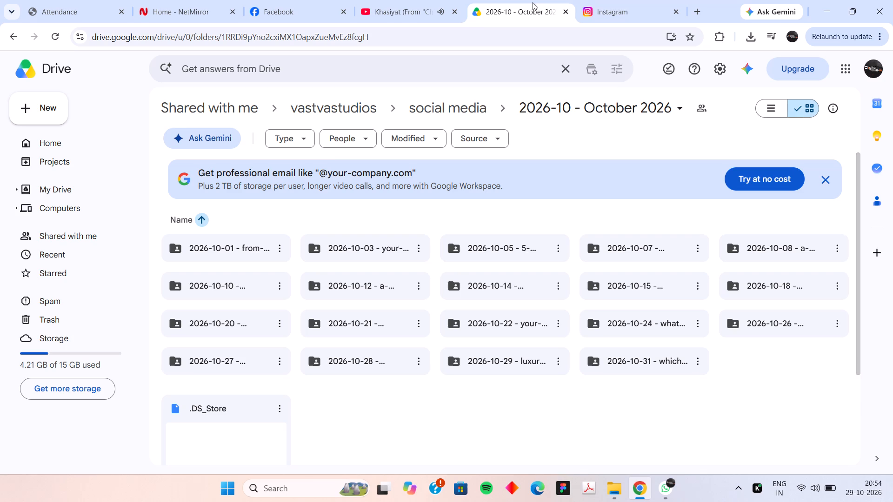
{"action": "double_click", "coordinate": [365, 284]}
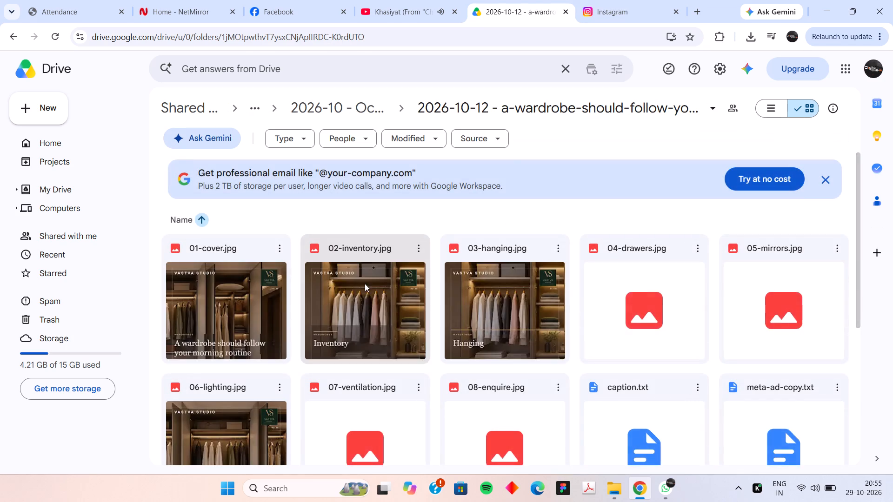
Return to the October 2026 folder, check the 2026-10-18 post folder, and open the 2026-10-21 complete interior design folder instead.
{"action": "left_click", "coordinate": [6, 39]}
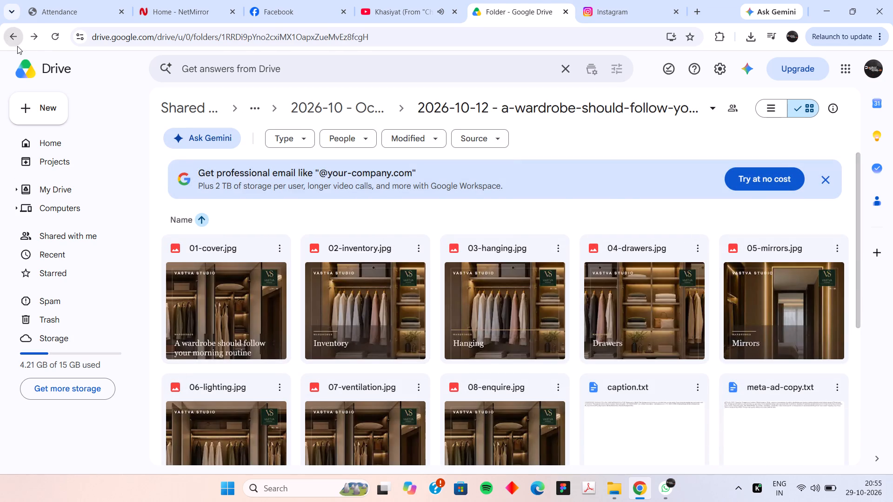
{"action": "double_click", "coordinate": [782, 277]}
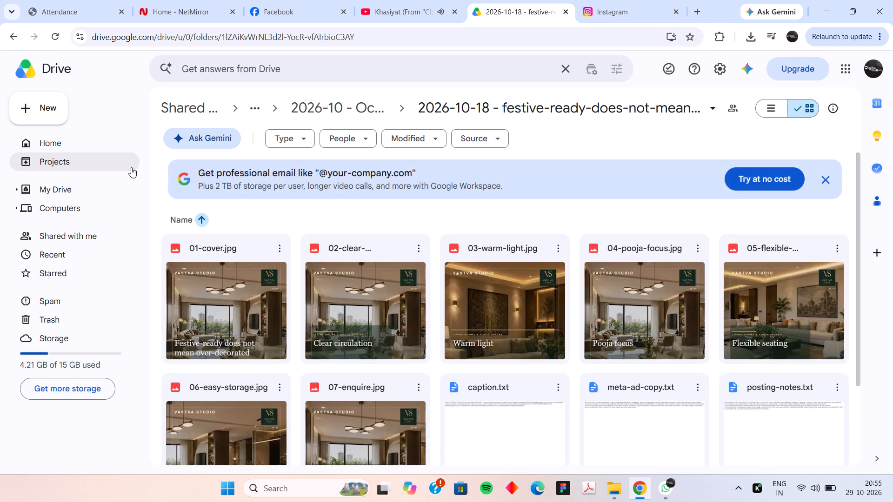
{"action": "left_click", "coordinate": [4, 38]}
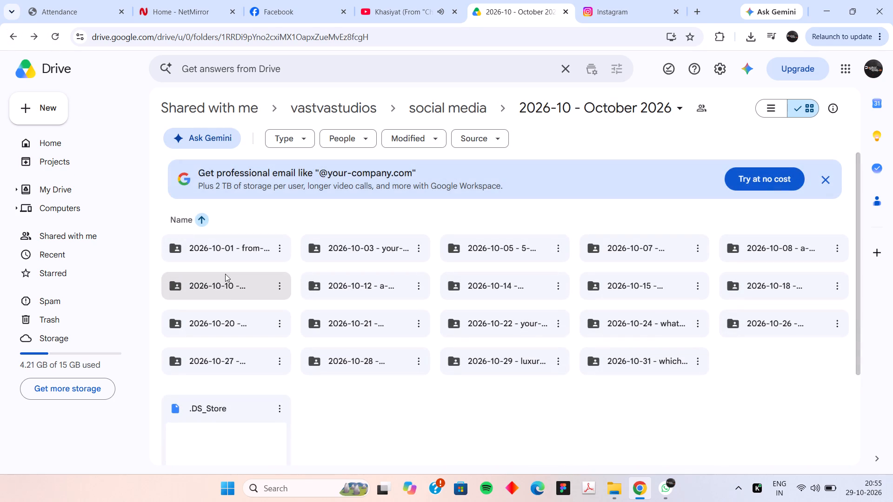
{"action": "double_click", "coordinate": [353, 324]}
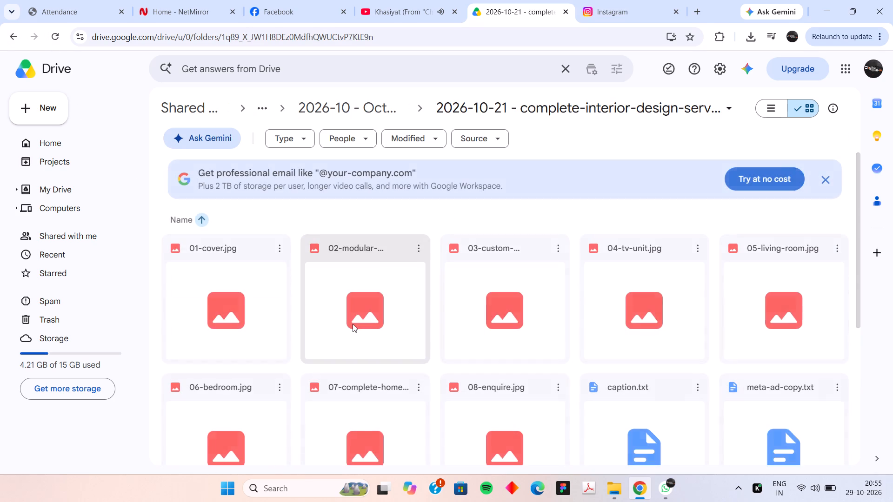
{"action": "left_click", "coordinate": [353, 324]}
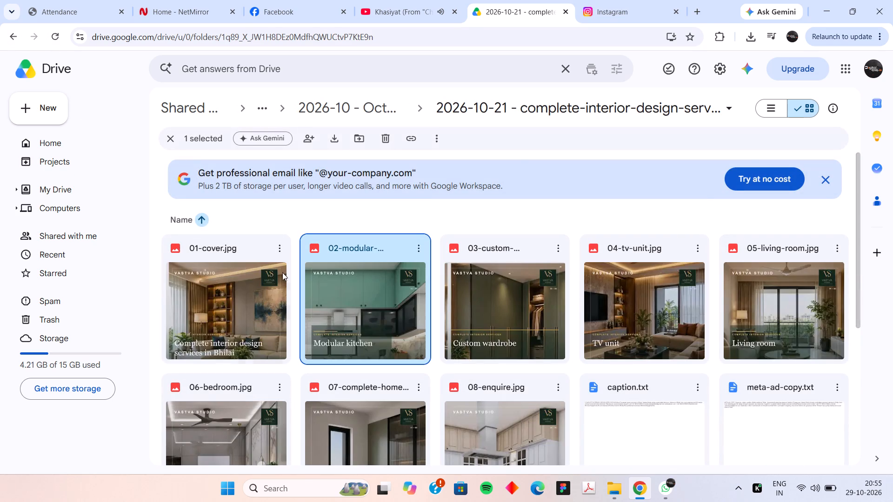
Download the first five post images one by one, from 01-cover.jpg through 05-living-room.jpg.
{"action": "left_click", "coordinate": [280, 251]}
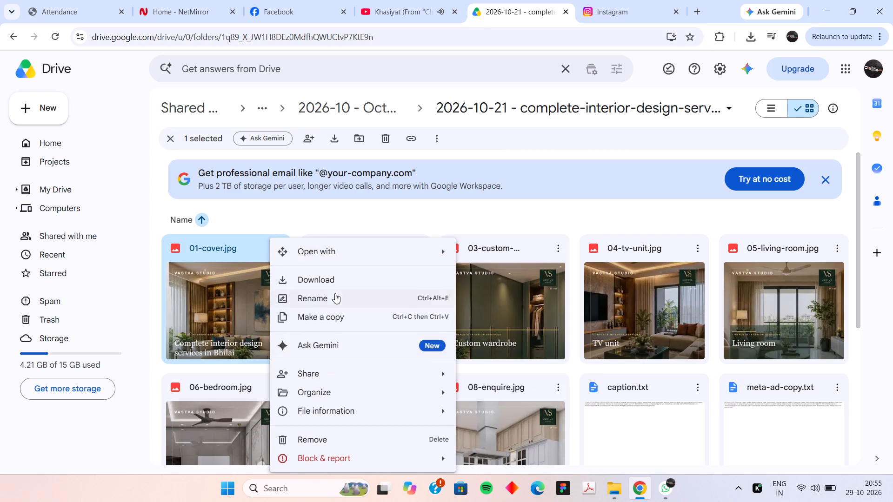
{"action": "left_click", "coordinate": [331, 280]}
{"action": "left_click", "coordinate": [412, 251]}
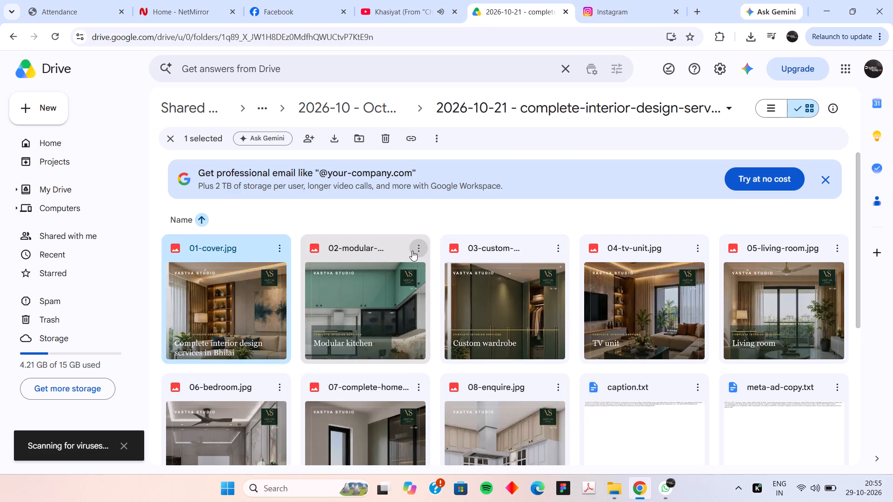
{"action": "left_click", "coordinate": [439, 280]}
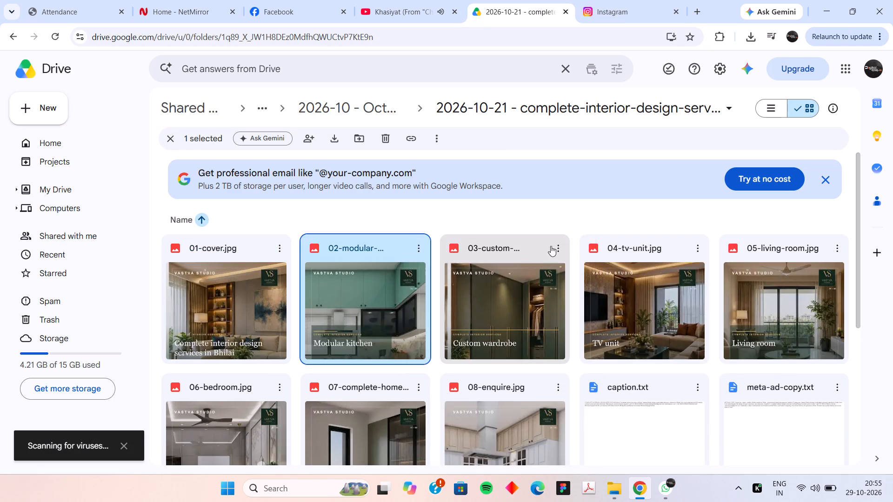
{"action": "left_click", "coordinate": [558, 246]}
{"action": "left_click", "coordinate": [600, 273]}
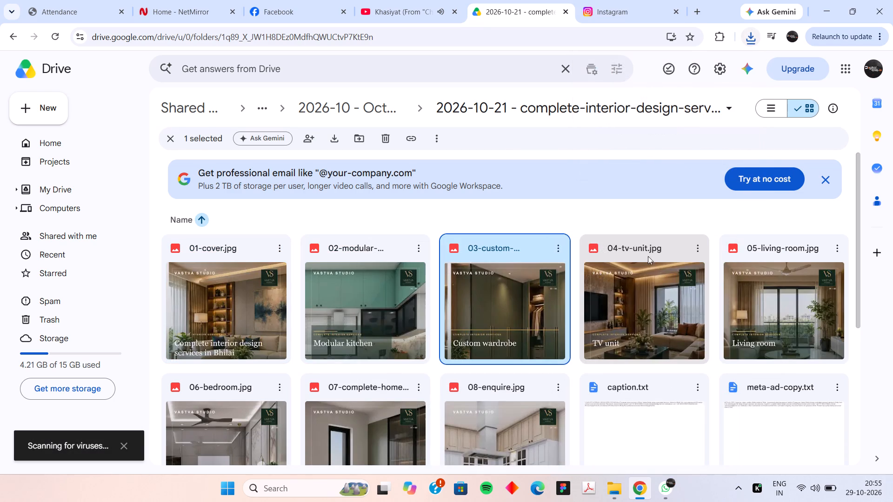
{"action": "left_click", "coordinate": [698, 244]}
{"action": "left_click", "coordinate": [718, 277]}
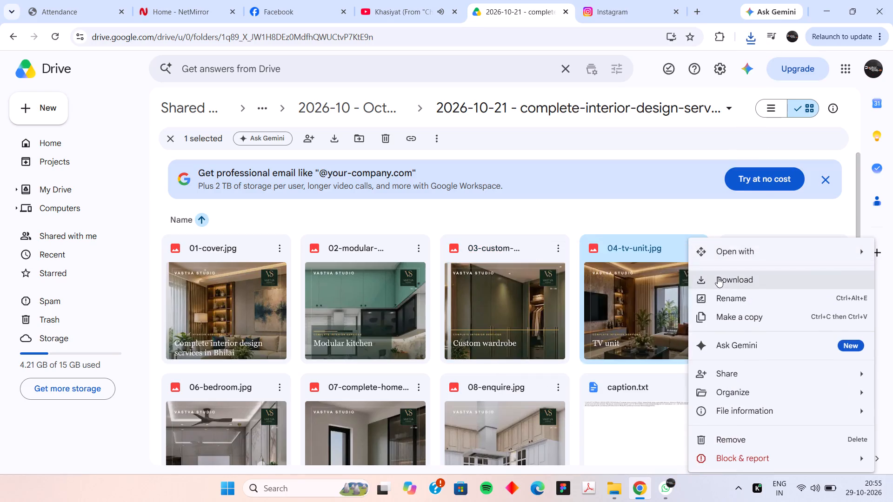
{"action": "left_click", "coordinate": [839, 249]}
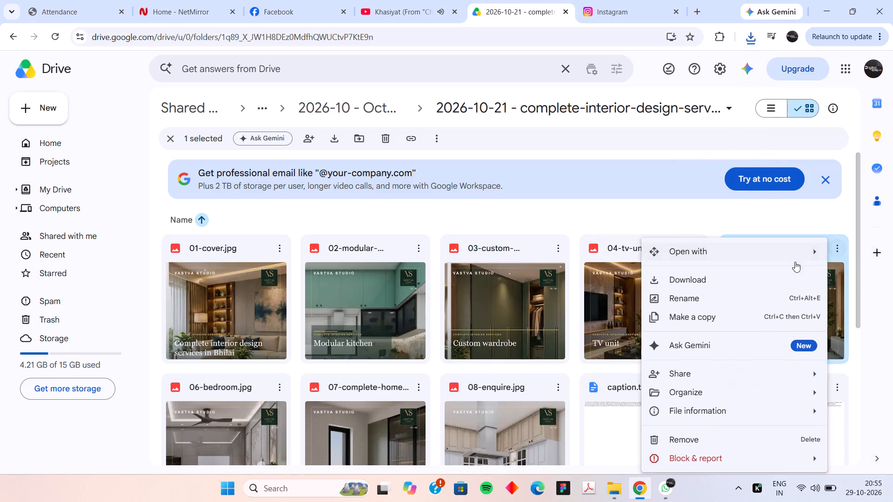
{"action": "left_click", "coordinate": [742, 281]}
Download the 06-bedroom.jpg image and the 07-complete-home image.
{"action": "scroll", "coordinate": [333, 381], "scroll_direction": "down", "scroll_amount": 1}
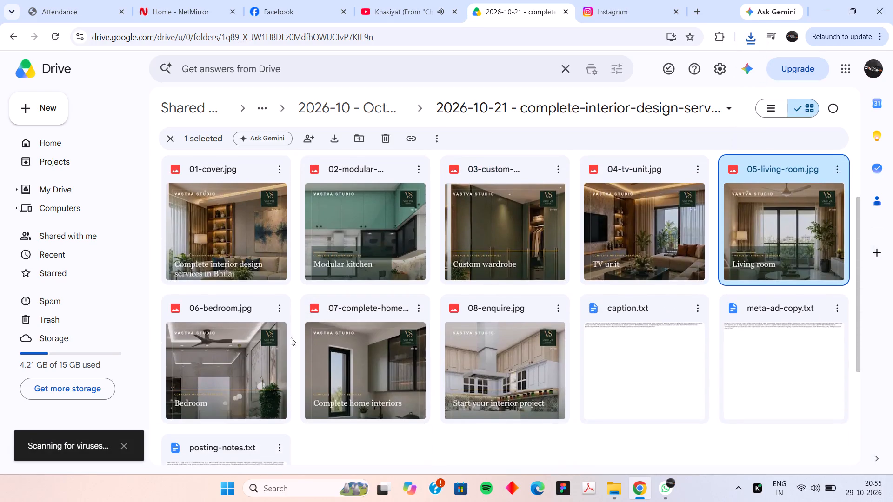
{"action": "left_click", "coordinate": [278, 308]}
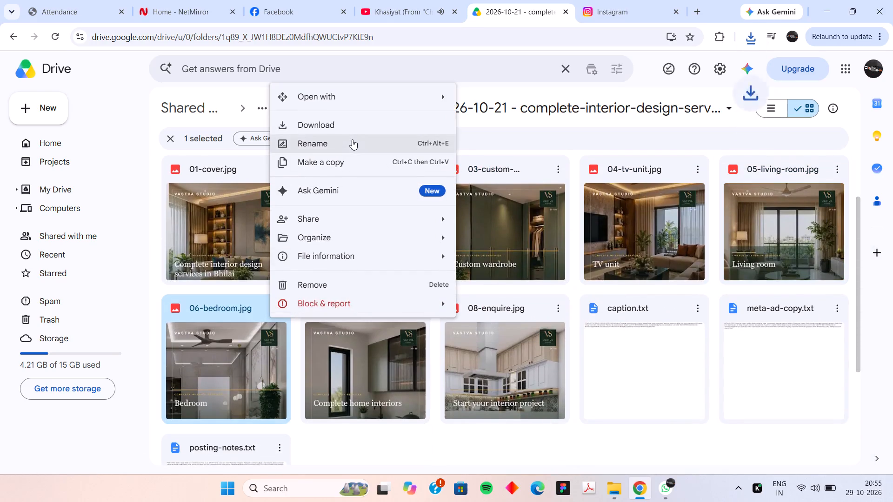
{"action": "left_click", "coordinate": [354, 129]}
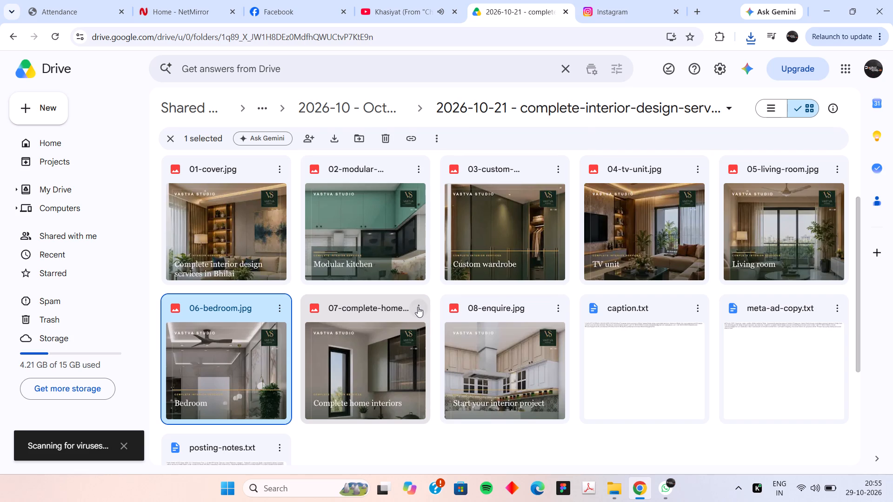
{"action": "left_click", "coordinate": [418, 307]}
{"action": "left_click", "coordinate": [467, 124]}
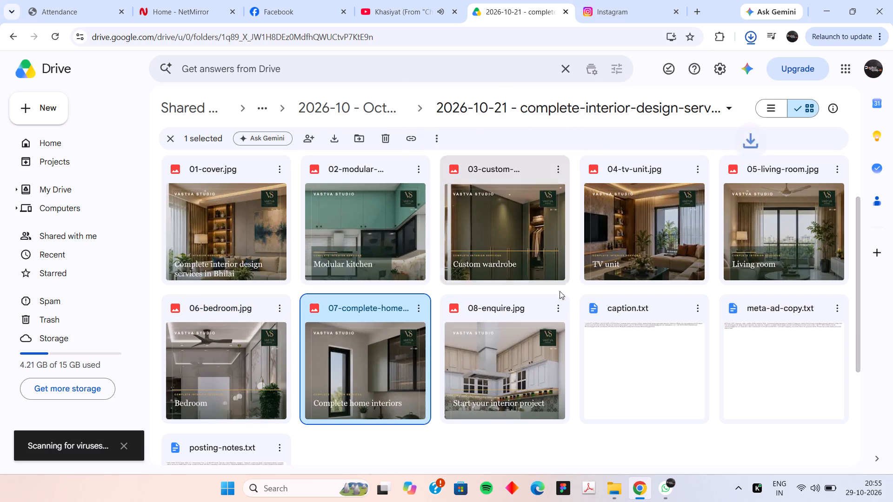
Download the 08-enquire.jpg image from the 2026-10-21 post folder.
{"action": "left_click", "coordinate": [561, 316]}
{"action": "left_click", "coordinate": [593, 121]}
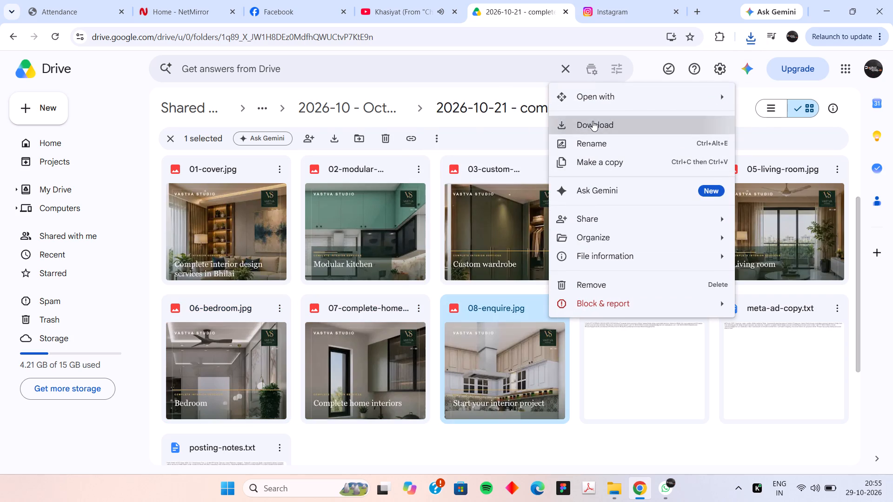
Open caption.txt and copy its entire text, from the capitalised heading through the last hashtag.
{"action": "left_click", "coordinate": [615, 344]}
{"action": "double_click", "coordinate": [615, 344]}
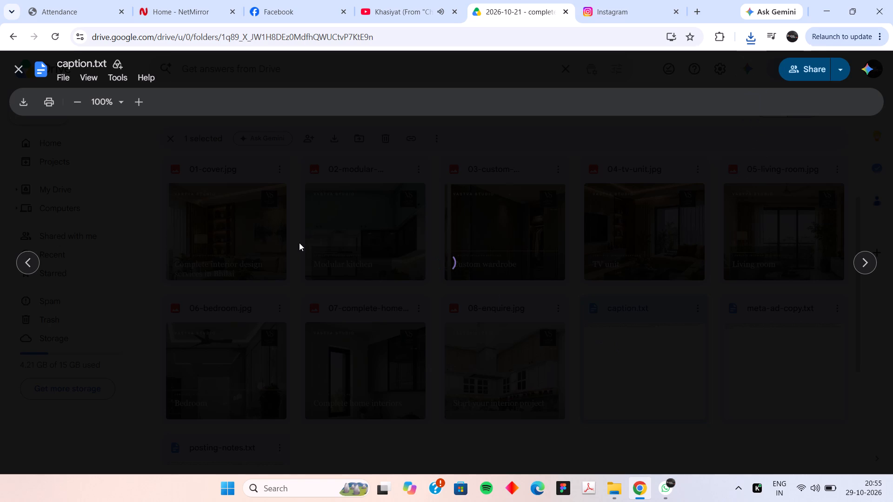
{"action": "left_click_drag", "start_coordinate": [113, 142], "coordinate": [741, 231]}
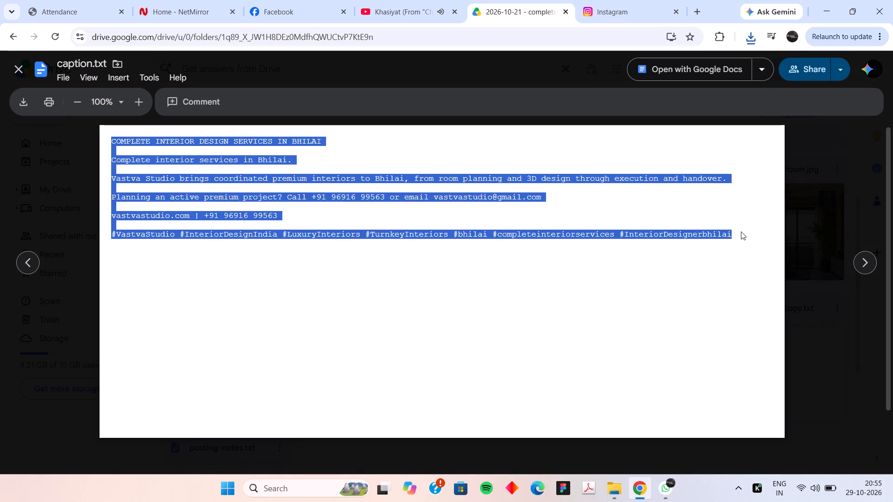
{"action": "left_click_drag", "start_coordinate": [741, 231], "coordinate": [740, 232]}
{"action": "right_click", "coordinate": [317, 178]}
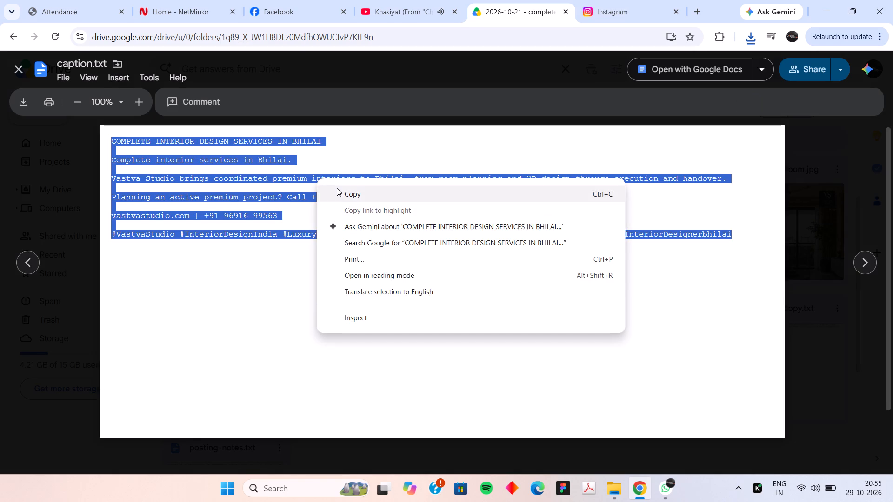
{"action": "left_click", "coordinate": [339, 188]}
Switch to the Vastva studio Facebook page, open its Meta Business Suite, and start creating a new post.
{"action": "left_click", "coordinate": [307, 0]}
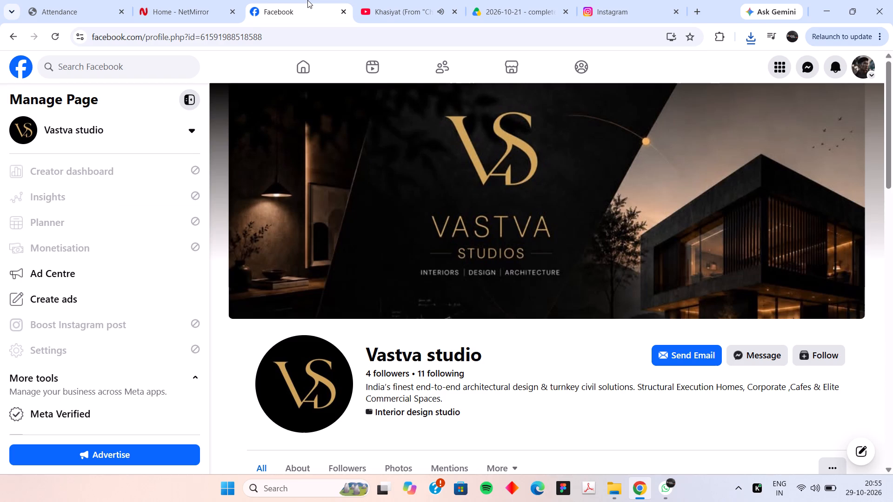
{"action": "scroll", "coordinate": [83, 396], "scroll_direction": "down", "scroll_amount": 1}
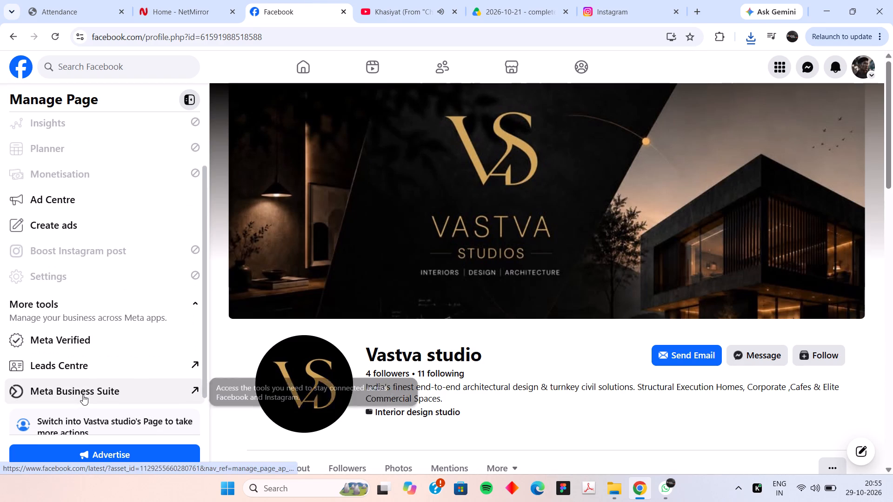
{"action": "left_click", "coordinate": [84, 390]}
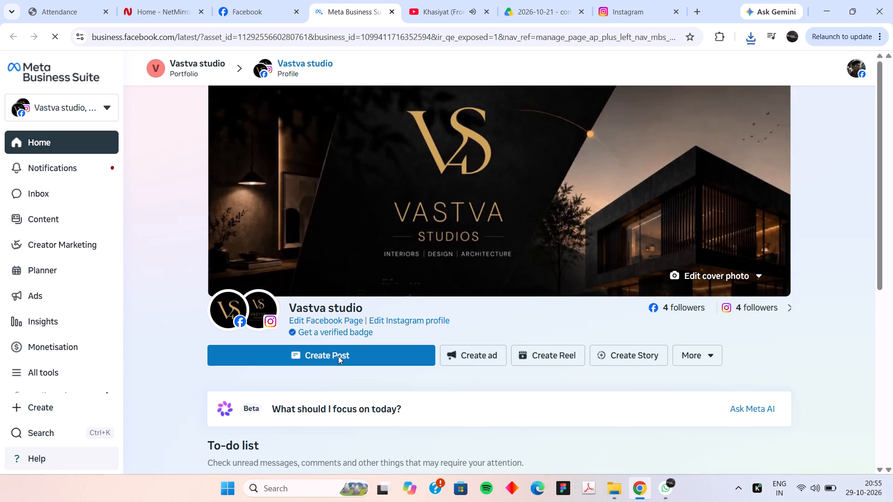
{"action": "left_click", "coordinate": [338, 356]}
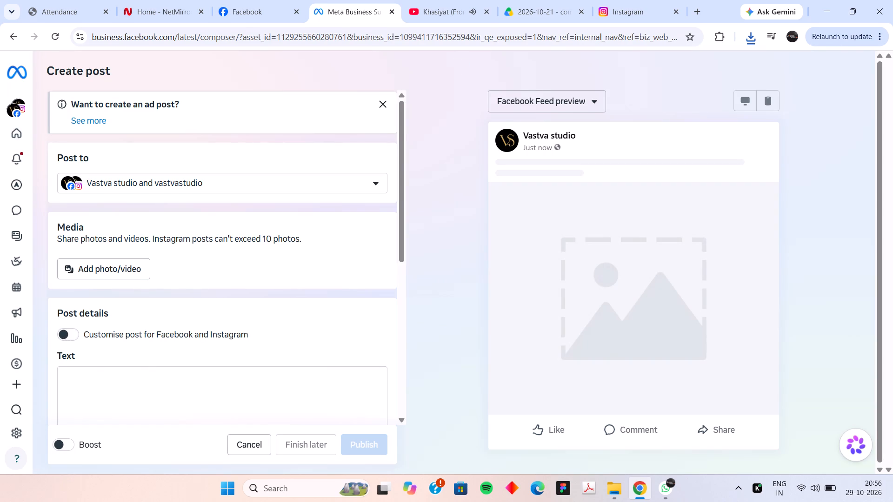
Paste the copied caption into the post's text.
{"action": "scroll", "coordinate": [71, 360], "scroll_direction": "down", "scroll_amount": 1}
{"action": "left_click", "coordinate": [79, 310]}
{"action": "right_click", "coordinate": [79, 310]}
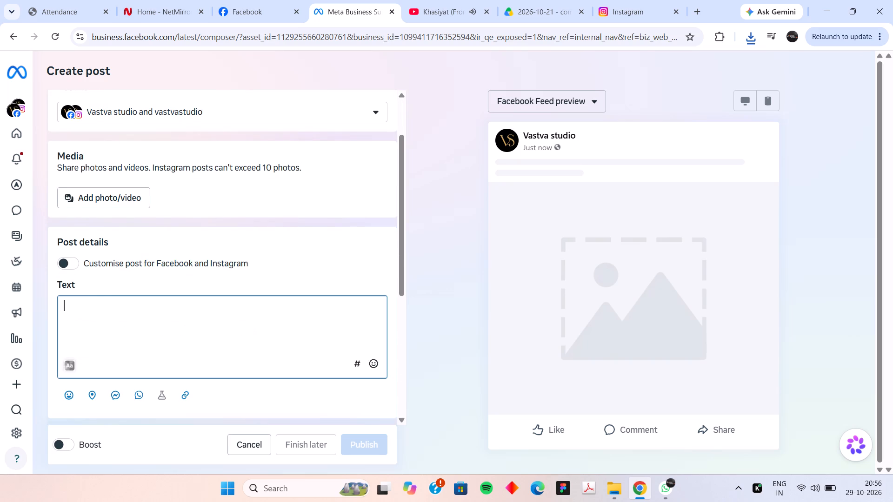
{"action": "left_click", "coordinate": [106, 183]}
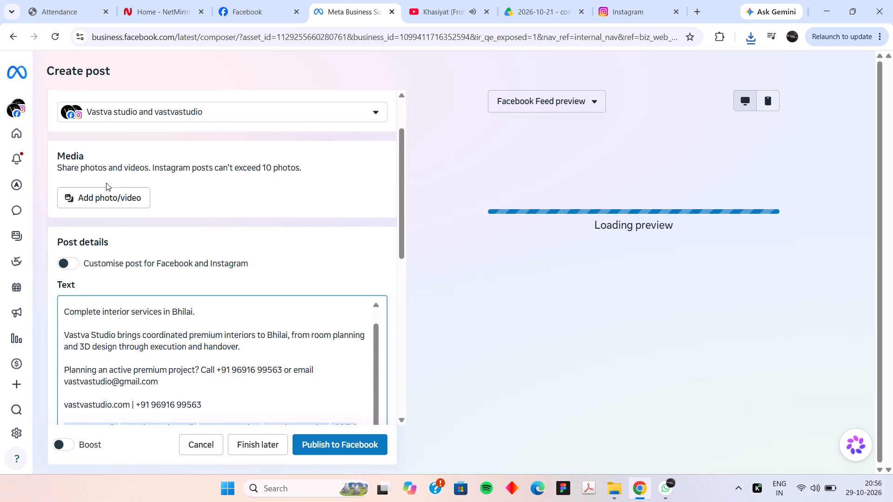
Delete the heading line COMPLETE INTERIOR DESIGN SERVICES IN BHILAI and the extra blank line above the caption's first sentence.
{"action": "scroll", "coordinate": [92, 311], "scroll_direction": "up", "scroll_amount": 1}
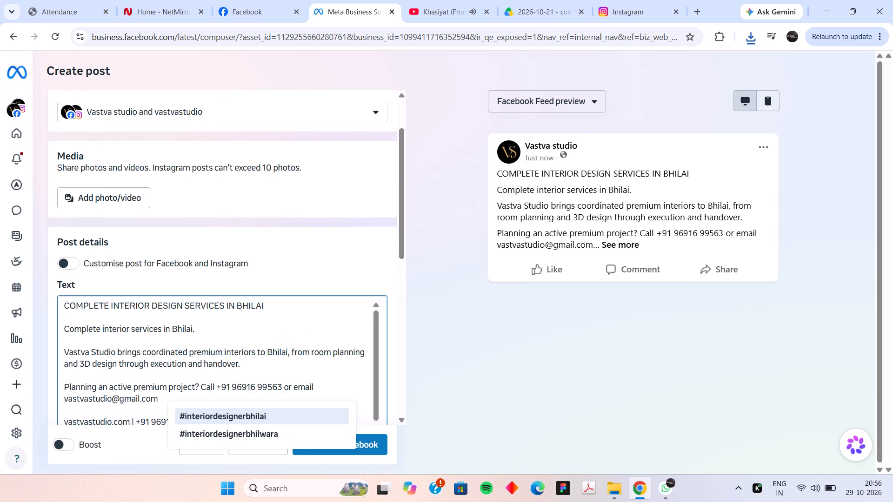
{"action": "left_click_drag", "start_coordinate": [274, 310], "coordinate": [128, 311]}
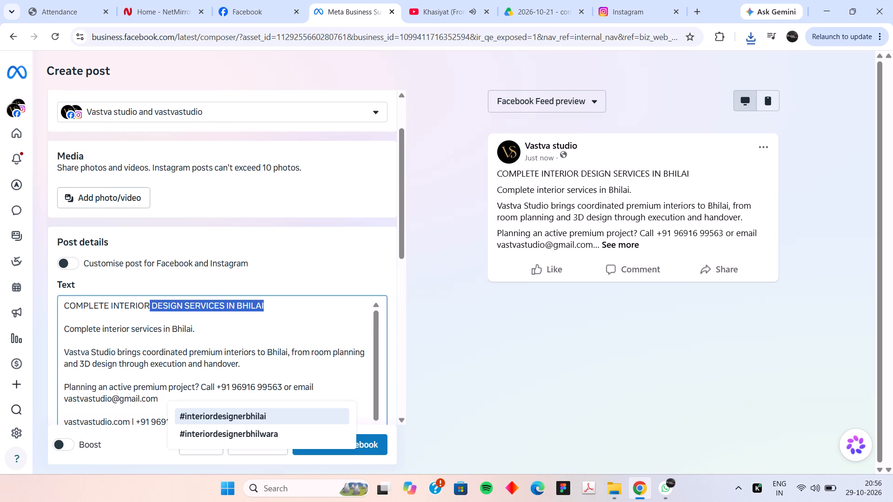
{"action": "left_click_drag", "start_coordinate": [128, 311], "coordinate": [60, 307]}
{"action": "key", "text": "BackSpace"}
{"action": "key", "text": "BackSpace"}
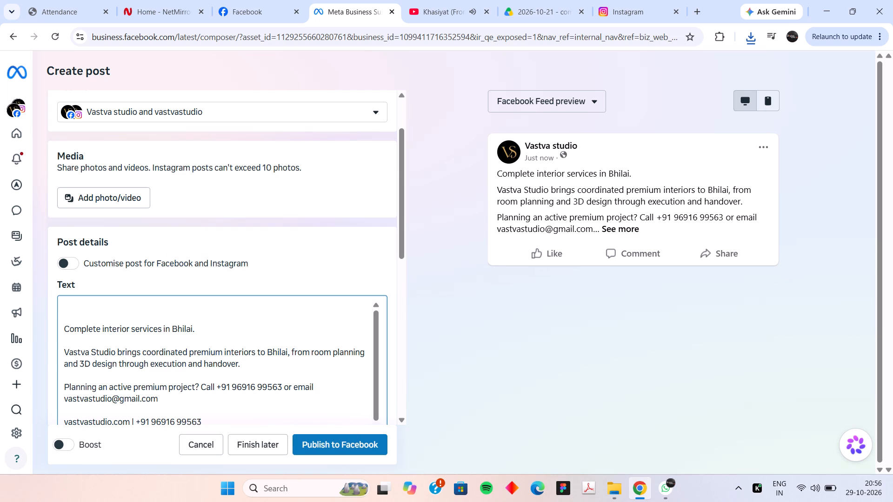
{"action": "left_click", "coordinate": [80, 315]}
{"action": "key", "text": "BackSpace"}
{"action": "key", "text": "BackSpace"}
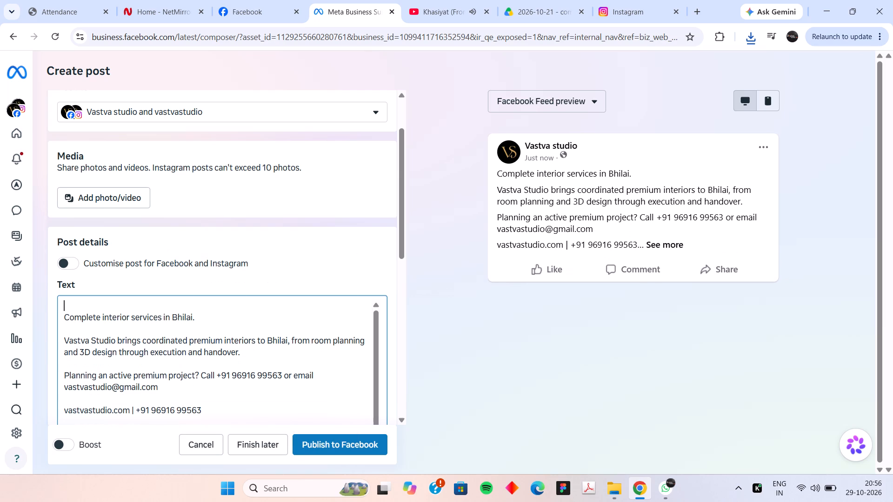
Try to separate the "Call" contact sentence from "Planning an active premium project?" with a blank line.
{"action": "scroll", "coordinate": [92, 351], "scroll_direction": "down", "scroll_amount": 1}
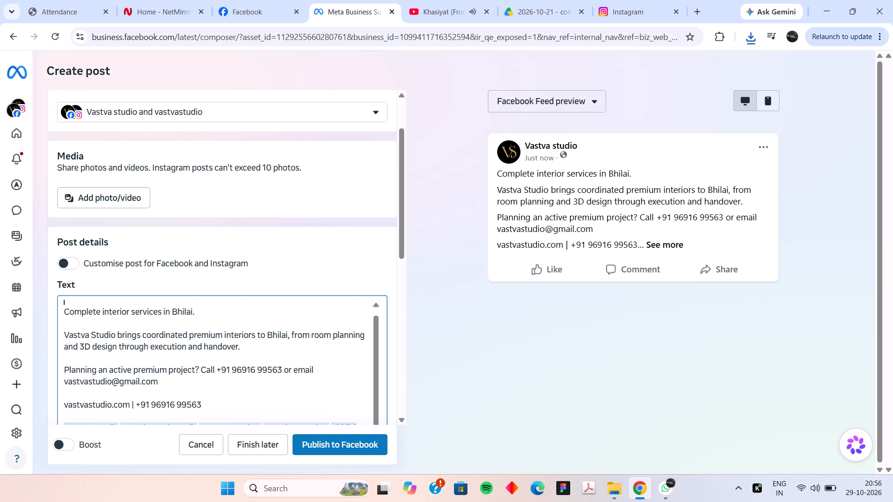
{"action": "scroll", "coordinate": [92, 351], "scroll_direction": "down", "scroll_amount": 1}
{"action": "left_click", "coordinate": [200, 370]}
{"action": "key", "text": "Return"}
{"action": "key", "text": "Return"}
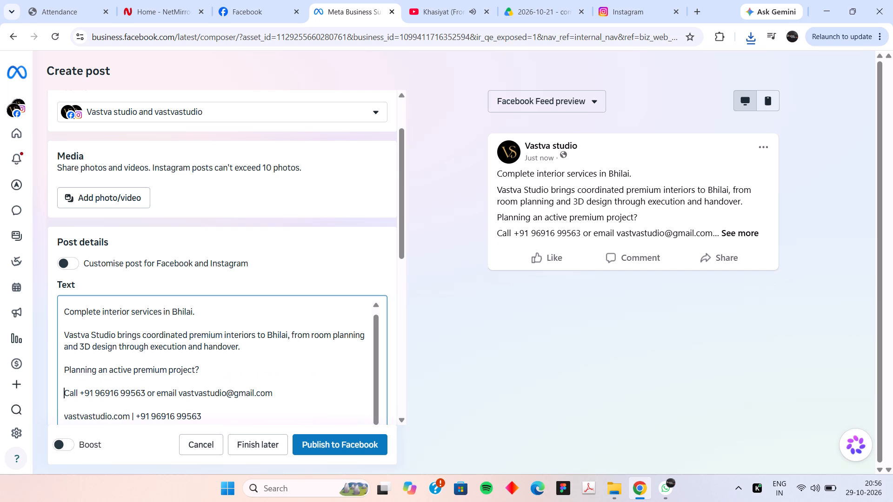
Put the "Call" contact sentence in its own paragraph, a blank line below "Planning an active premium project?".
{"action": "scroll", "coordinate": [212, 357], "scroll_direction": "down", "scroll_amount": 2}
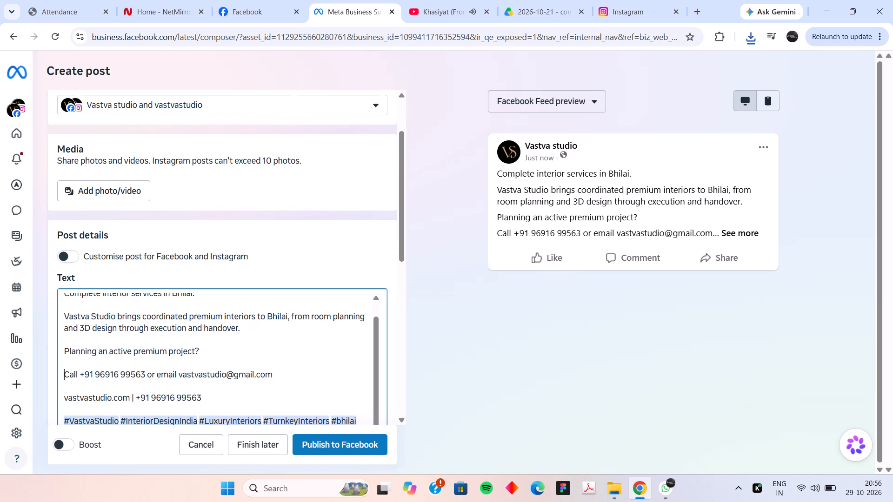
{"action": "scroll", "coordinate": [212, 357], "scroll_direction": "down", "scroll_amount": 1}
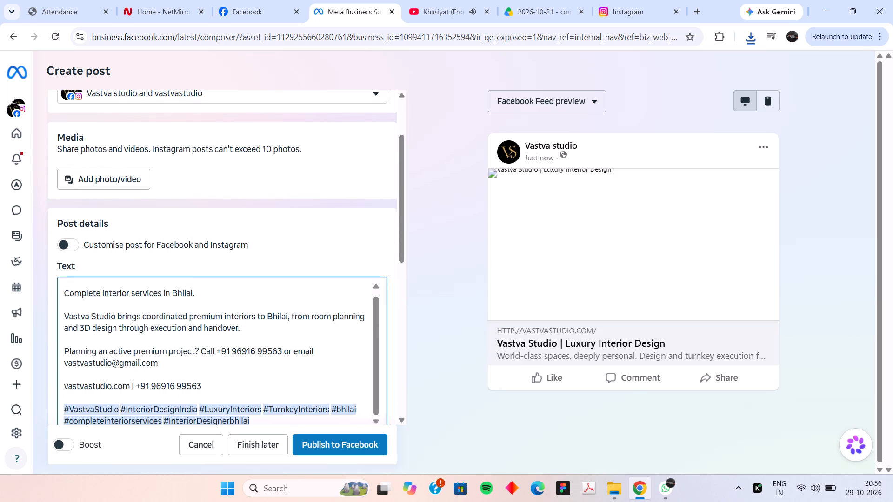
{"action": "left_click", "coordinate": [203, 351]}
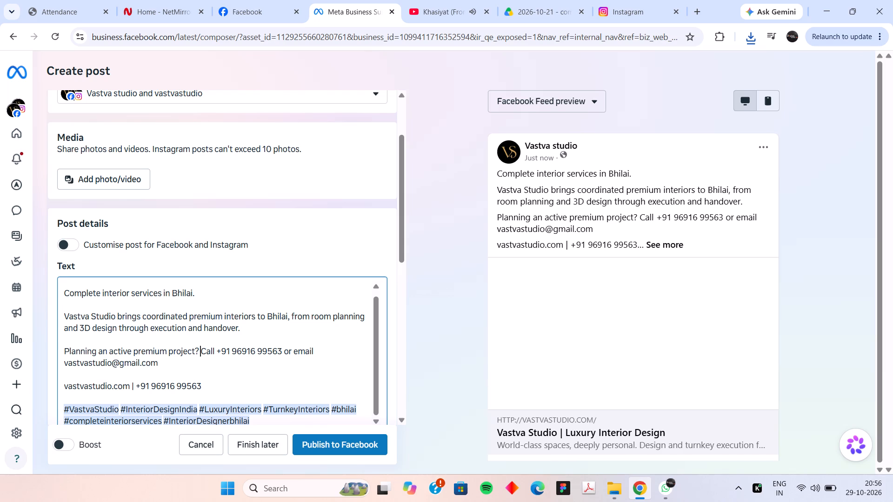
{"action": "key", "text": "Return"}
{"action": "key", "text": "Return"}
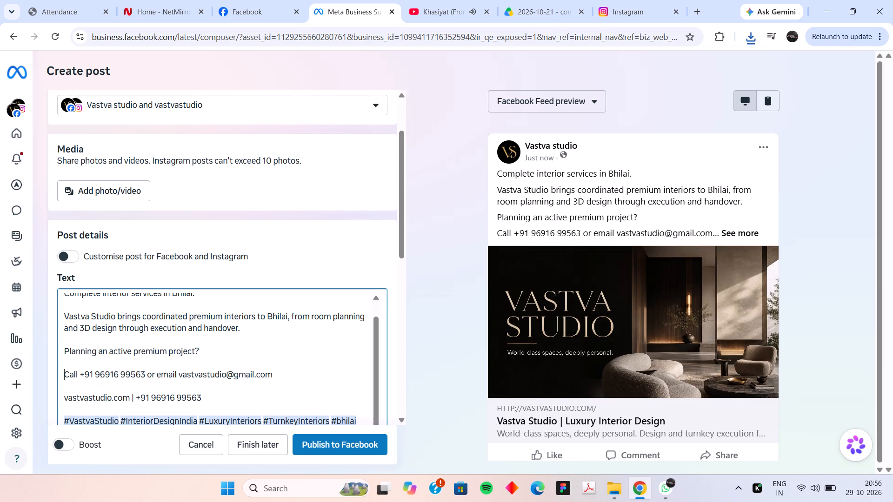
Replace the capital V in the #VastvaStudio hashtag with a lowercase v.
{"action": "scroll", "coordinate": [185, 389], "scroll_direction": "down", "scroll_amount": 1}
{"action": "scroll", "coordinate": [351, 343], "scroll_direction": "down", "scroll_amount": 2}
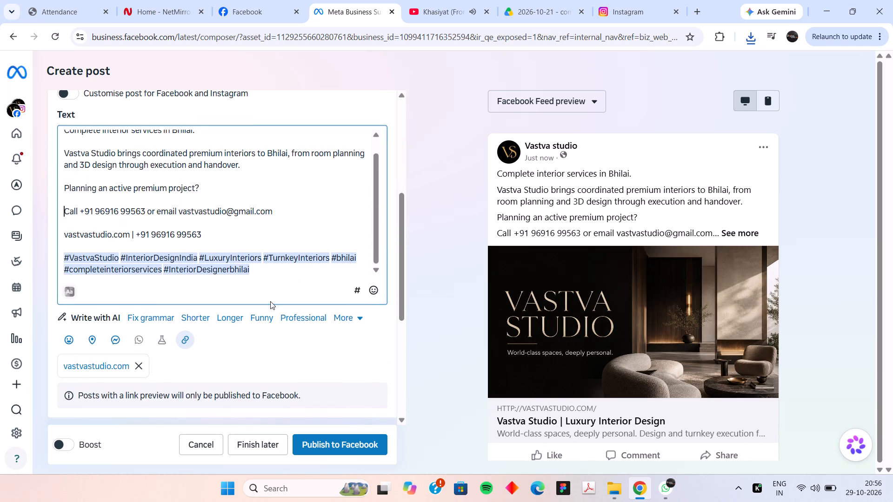
{"action": "left_click", "coordinate": [72, 258]}
{"action": "key", "text": "BackSpace"}
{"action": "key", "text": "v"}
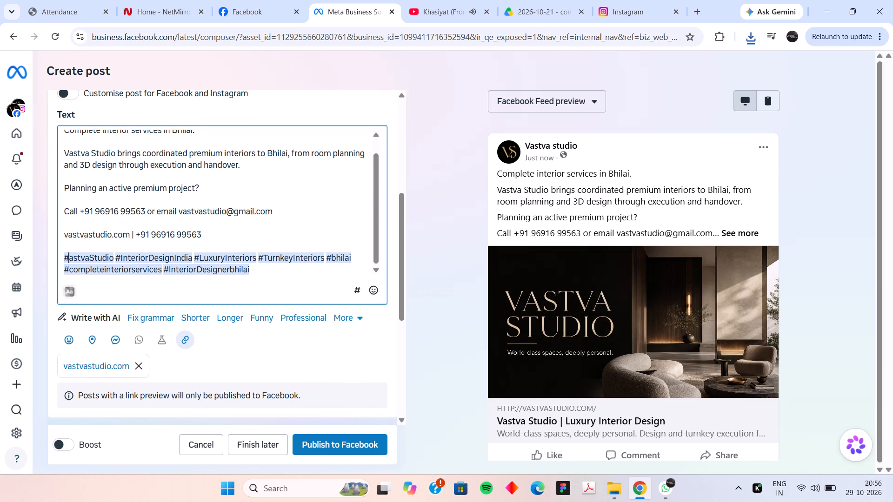
Change the first hashtag in the post text to all lowercase, #vastvastudio.
{"action": "key", "text": "Down"}
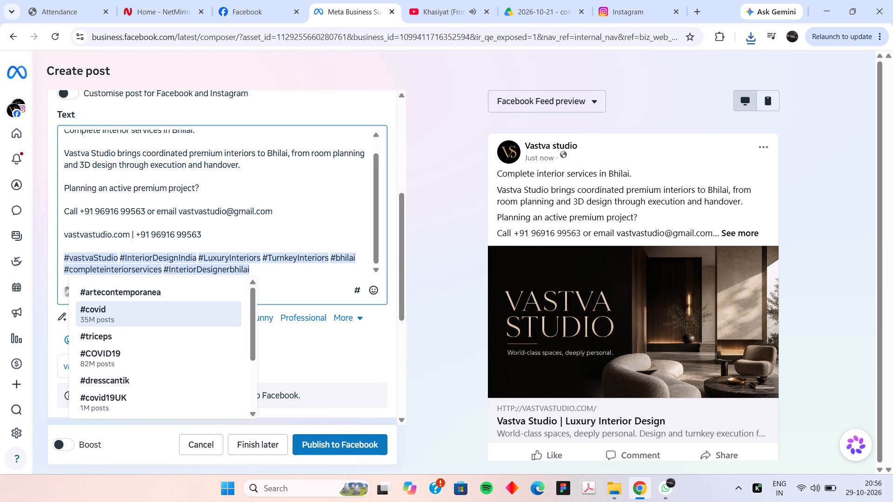
{"action": "left_click", "coordinate": [104, 254]}
{"action": "key", "text": "Left"}
{"action": "key", "text": "Left"}
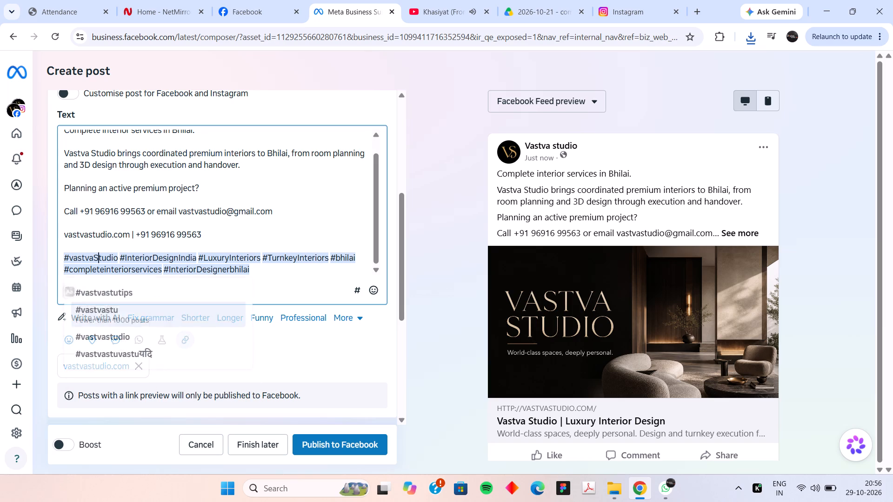
{"action": "key", "text": "BackSpace"}
{"action": "key", "text": "s"}
Change the capital letters in the second hashtag to lowercase so it reads #interiordesignindia.
{"action": "key", "text": "Right"}
{"action": "key", "text": "Right"}
{"action": "key", "text": "Right"}
{"action": "key", "text": "Right"}
{"action": "key", "text": "Right"}
{"action": "key", "text": "Right"}
{"action": "key", "text": "Right"}
{"action": "key", "text": "Right"}
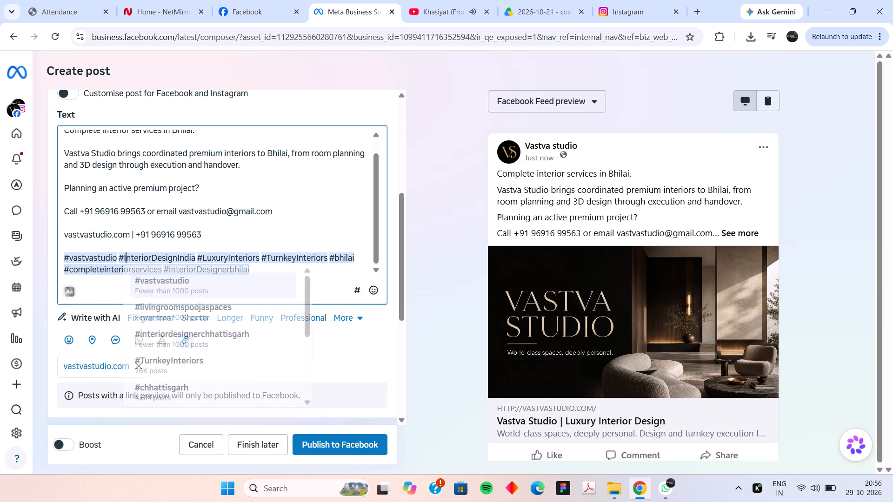
{"action": "key", "text": "BackSpace"}
{"action": "key", "text": "i"}
{"action": "key", "text": "Right"}
{"action": "key", "text": "Right"}
{"action": "key", "text": "Right"}
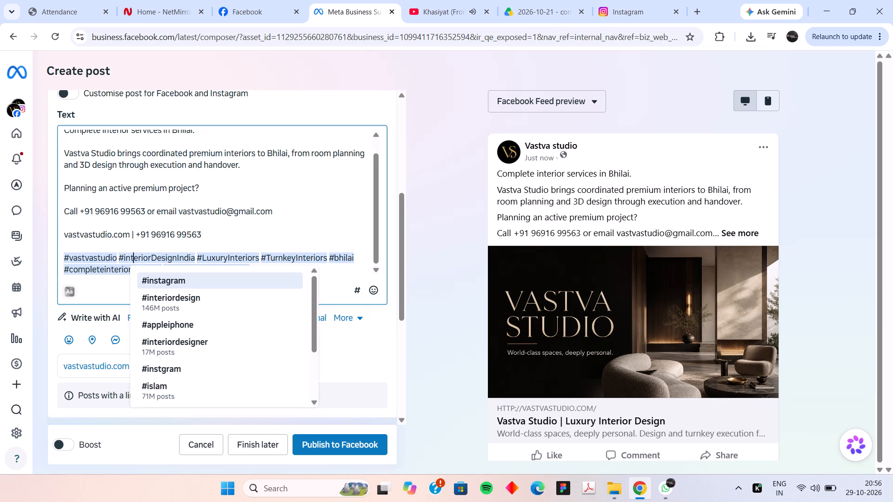
{"action": "key", "text": "Right"}
{"action": "key", "text": "Right"}
{"action": "key", "text": "Right"}
{"action": "key", "text": "Right"}
{"action": "key", "text": "Right"}
{"action": "key", "text": "BackSpace"}
{"action": "key", "text": "d"}
{"action": "key", "text": "Right"}
{"action": "key", "text": "Right"}
{"action": "key", "text": "Right"}
{"action": "key", "text": "Right"}
{"action": "key", "text": "Right"}
{"action": "key", "text": "Right"}
{"action": "key", "text": "Right"}
{"action": "key", "text": "Right"}
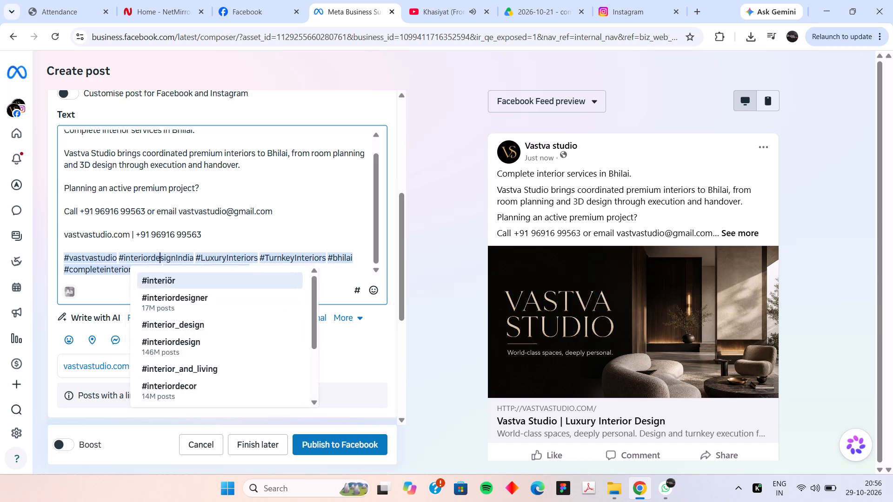
{"action": "key", "text": "Left"}
{"action": "key", "text": "Left"}
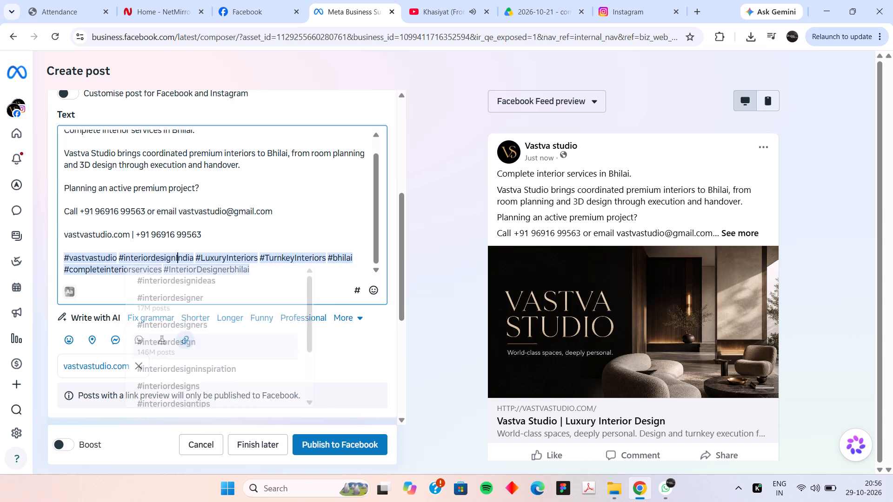
{"action": "key", "text": "BackSpace"}
{"action": "key", "text": "i"}
Change the capital letters in the #LuxuryInteriors hashtag to lowercase.
{"action": "key", "text": "Right"}
{"action": "key", "text": "Right"}
{"action": "key", "text": "Right"}
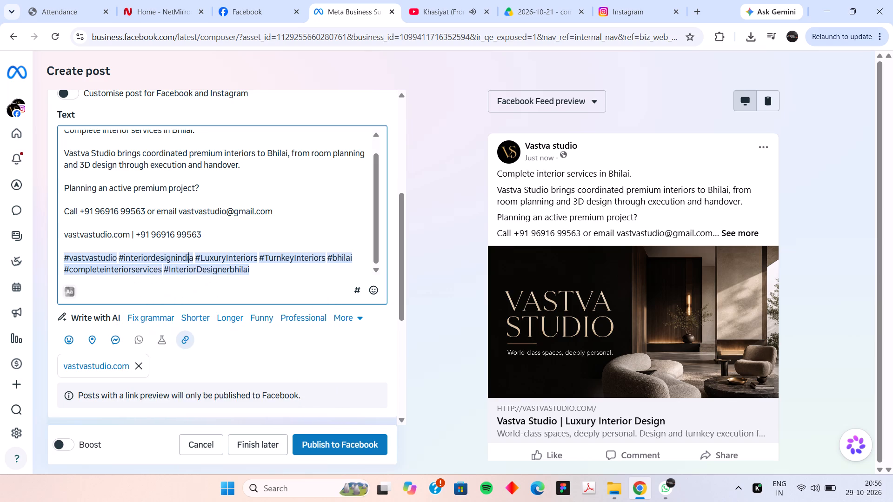
{"action": "key", "text": "Right"}
{"action": "key", "text": "Right"}
{"action": "key", "text": "Right"}
{"action": "key", "text": "Right"}
{"action": "key", "text": "BackSpace"}
{"action": "key", "text": "l"}
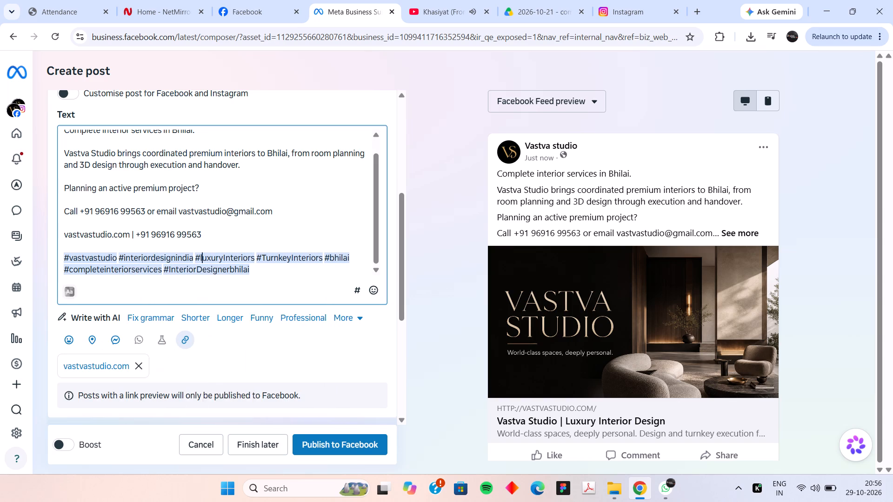
{"action": "key", "text": "Right"}
{"action": "key", "text": "Right"}
{"action": "key", "text": "Right"}
{"action": "key", "text": "Right"}
{"action": "key", "text": "Right"}
{"action": "key", "text": "Right"}
{"action": "key", "text": "BackSpace"}
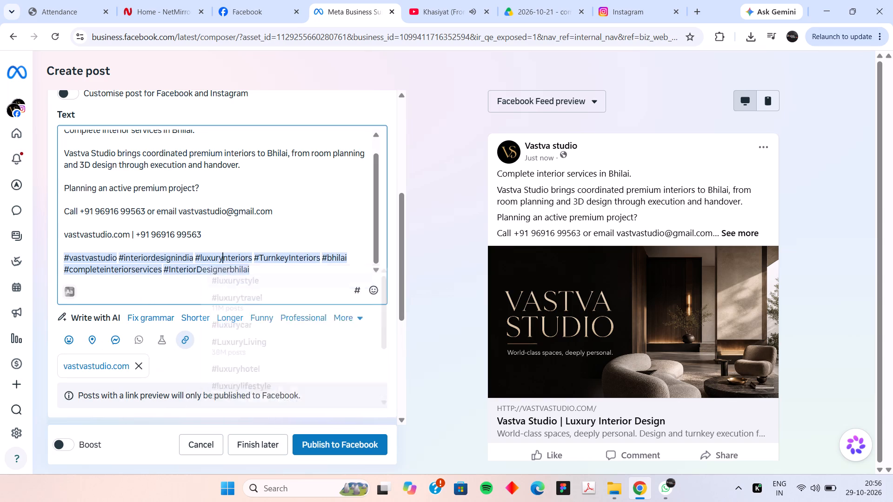
Complete the third hashtag with a lowercase i so it reads #luxuryinteriors.
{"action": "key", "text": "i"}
Change the capital letters in the #TurnkeyInteriors hashtag to lowercase so it reads #turnkeyinteriors.
{"action": "key", "text": "Right"}
{"action": "key", "text": "Right"}
{"action": "key", "text": "Right"}
{"action": "key", "text": "Right"}
{"action": "key", "text": "Right"}
{"action": "key", "text": "Right"}
{"action": "key", "text": "Right"}
{"action": "key", "text": "Right"}
{"action": "key", "text": "Right"}
{"action": "key", "text": "Right"}
{"action": "key", "text": "Right"}
{"action": "key", "text": "Right"}
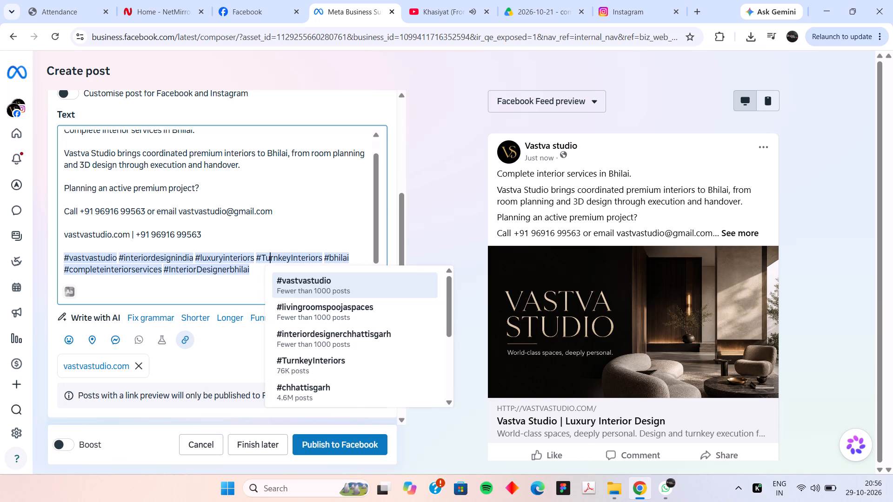
{"action": "key", "text": "Left"}
{"action": "key", "text": "BackSpace"}
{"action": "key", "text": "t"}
{"action": "key", "text": "Right"}
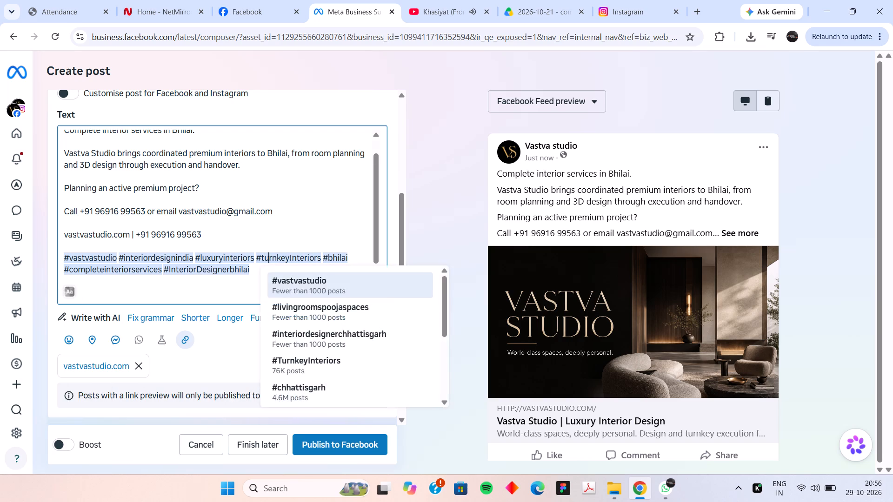
{"action": "key", "text": "Right"}
{"action": "key", "text": "Right"}
{"action": "key", "text": "Right"}
{"action": "key", "text": "Right"}
{"action": "key", "text": "Right"}
{"action": "key", "text": "Right"}
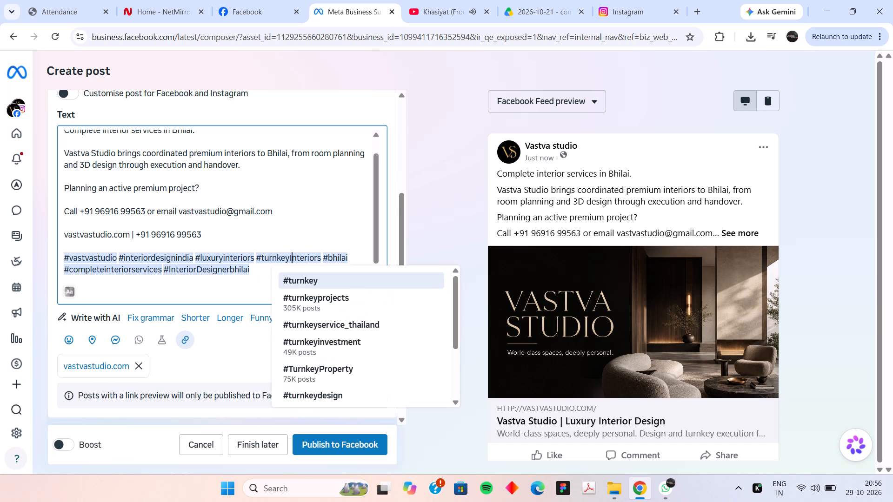
{"action": "key", "text": "BackSpace"}
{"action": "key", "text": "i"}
{"action": "key", "text": "Right"}
{"action": "key", "text": "Insert"}
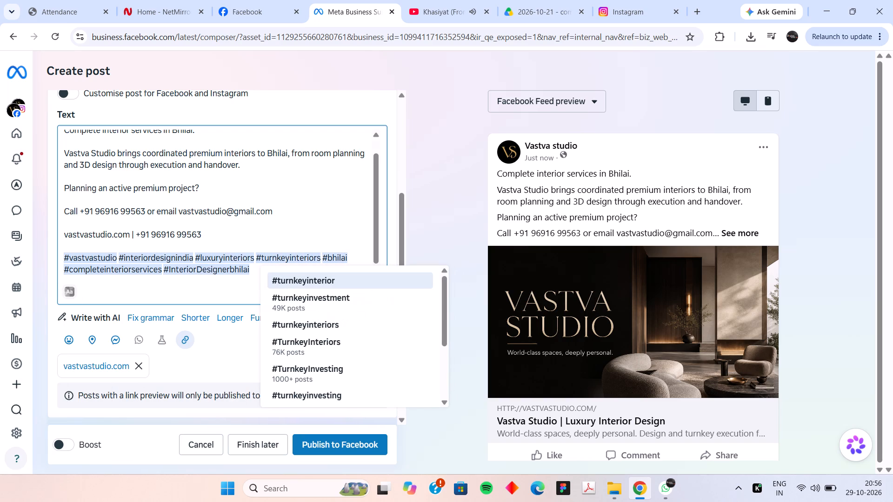
Change the capital letters in the last hashtag to lowercase so it reads #interiordesignerbhilai.
{"action": "left_click", "coordinate": [170, 269]}
{"action": "key", "text": "BackSpace"}
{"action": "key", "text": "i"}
{"action": "key", "text": "Right"}
{"action": "key", "text": "Right"}
{"action": "key", "text": "Right"}
{"action": "key", "text": "Right"}
{"action": "key", "text": "Right"}
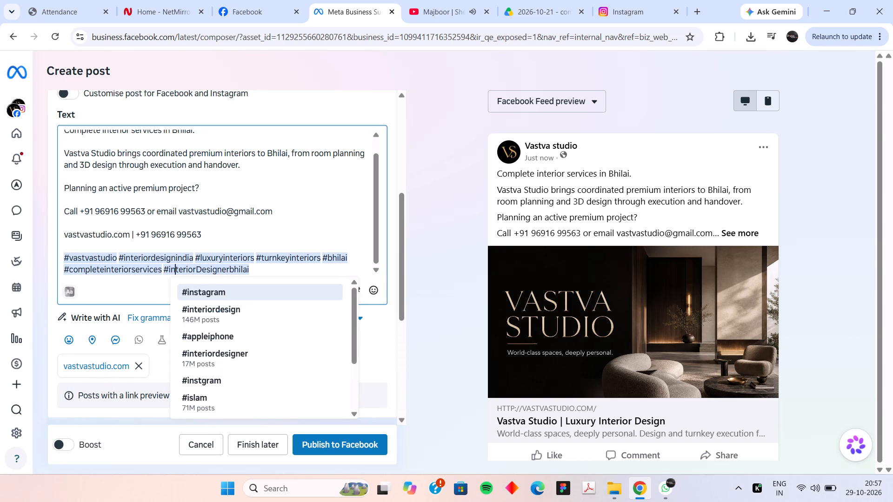
{"action": "key", "text": "Right"}
{"action": "key", "text": "Right"}
{"action": "key", "text": "Right"}
{"action": "key", "text": "BackSpace"}
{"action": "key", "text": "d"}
{"action": "key", "text": "Right"}
{"action": "key", "text": "Right"}
{"action": "key", "text": "Right"}
{"action": "key", "text": "Right"}
{"action": "key", "text": "Right"}
{"action": "key", "text": "Right"}
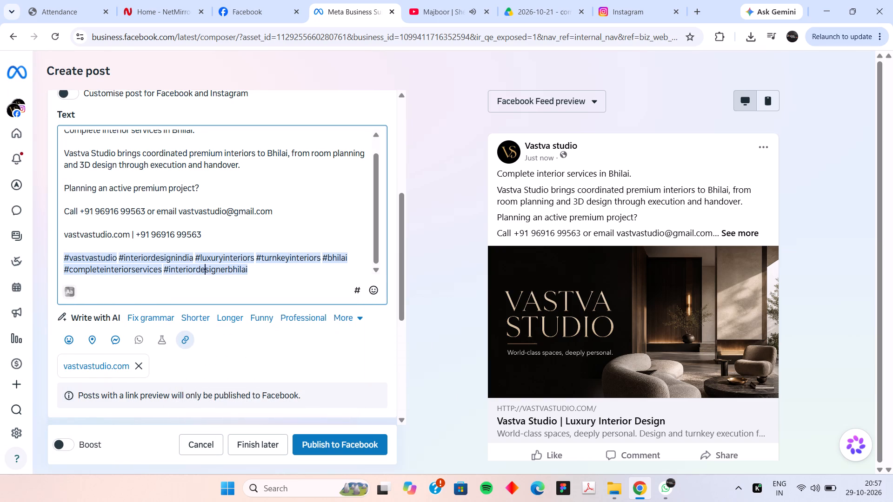
{"action": "key", "text": "Right"}
Add the eight images from 01-cover to 08-enquire in the Downloads folder to the post's media.
{"action": "scroll", "coordinate": [120, 221], "scroll_direction": "up", "scroll_amount": 2}
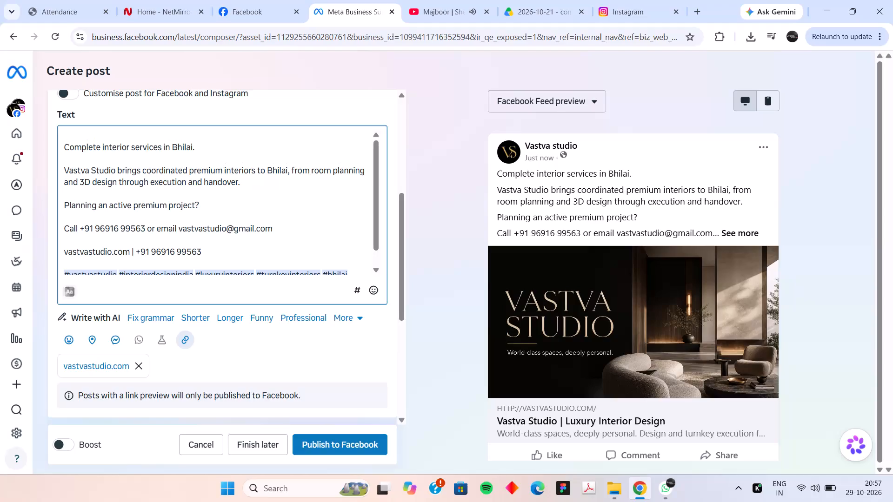
{"action": "scroll", "coordinate": [120, 221], "scroll_direction": "up", "scroll_amount": 1}
{"action": "scroll", "coordinate": [263, 291], "scroll_direction": "up", "scroll_amount": 3}
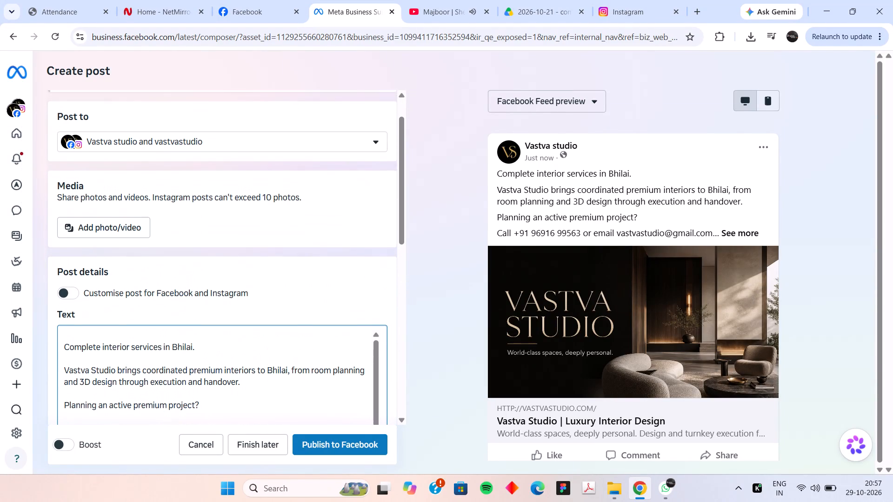
{"action": "left_click", "coordinate": [102, 222]}
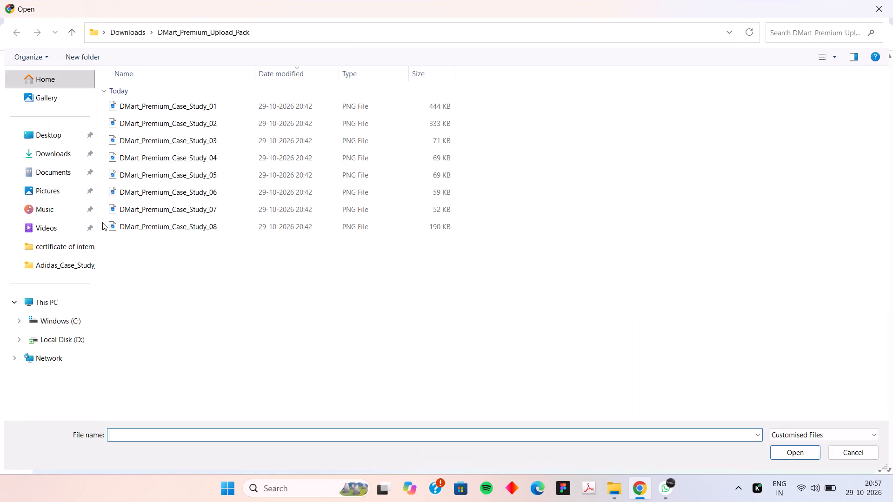
{"action": "left_click", "coordinate": [60, 146]}
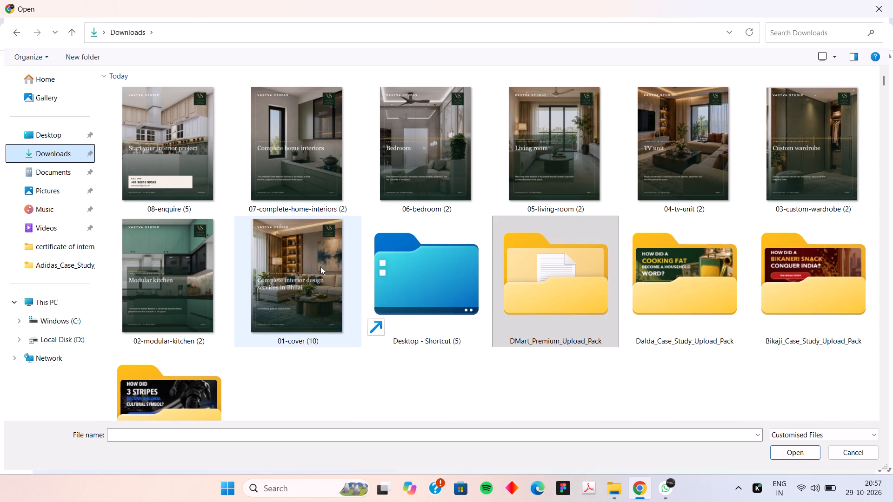
{"action": "left_click", "coordinate": [320, 266]}
{"action": "left_click", "coordinate": [190, 180], "text": "shift"}
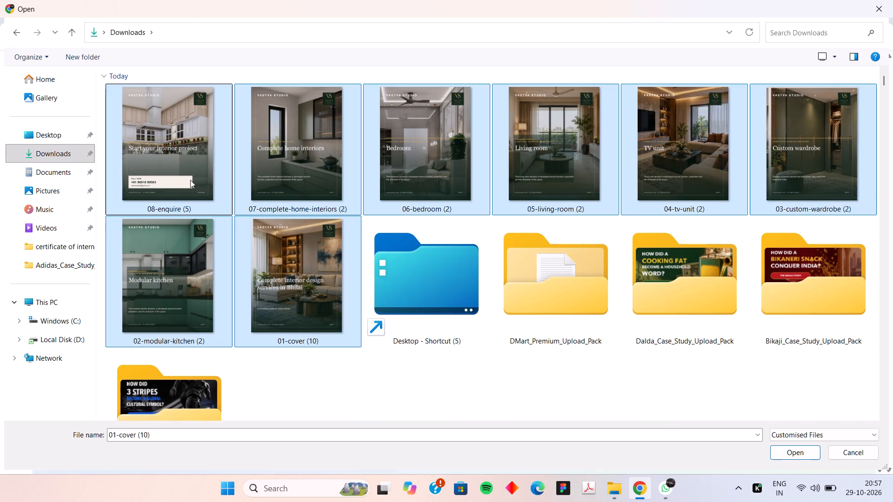
{"action": "left_click", "coordinate": [786, 454]}
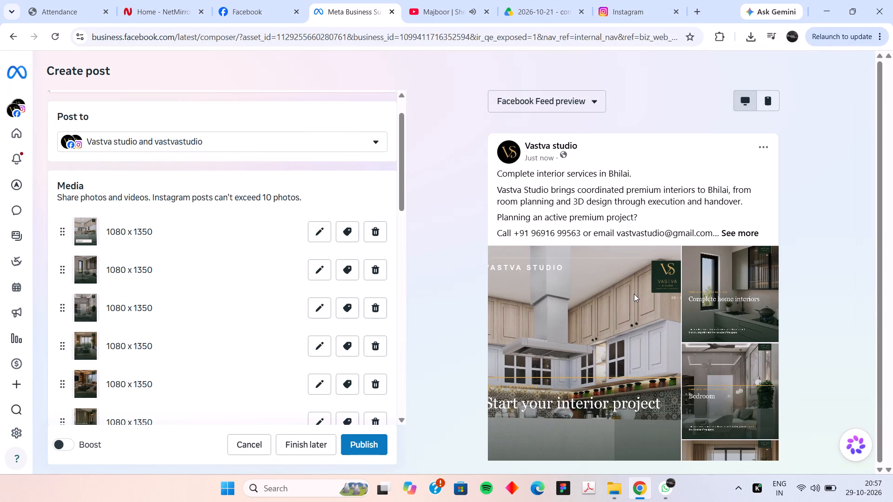
Check the image order in the Downloads folder and move the 01-cover image to first place in the post's media.
{"action": "scroll", "coordinate": [209, 315], "scroll_direction": "down", "scroll_amount": 1}
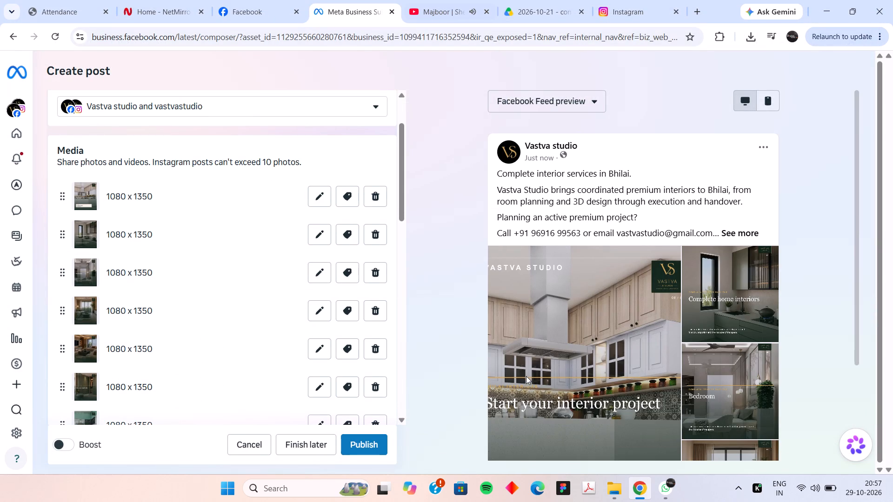
{"action": "left_click", "coordinate": [610, 497]}
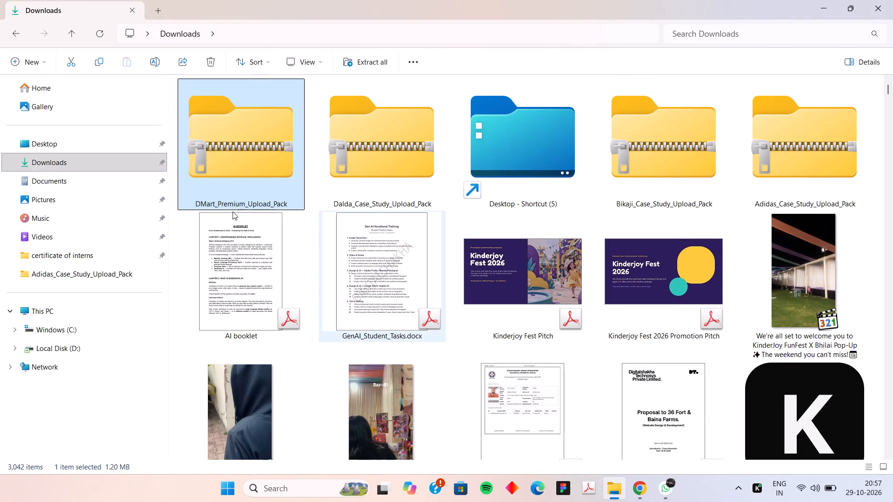
{"action": "left_click", "coordinate": [113, 165]}
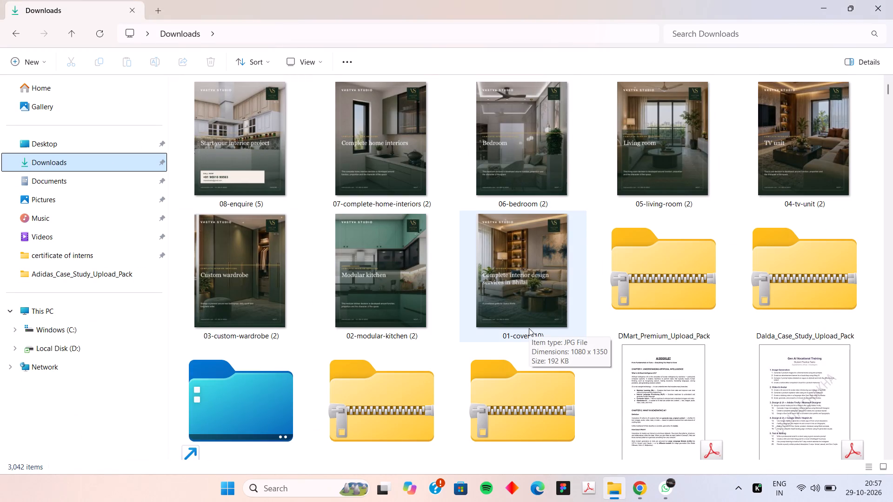
{"action": "left_click", "coordinate": [645, 477]}
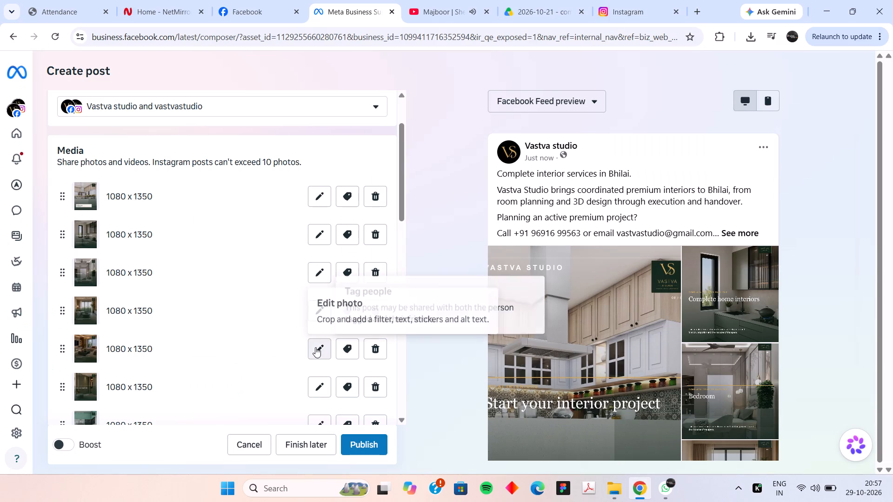
{"action": "scroll", "coordinate": [315, 347], "scroll_direction": "down", "scroll_amount": 3}
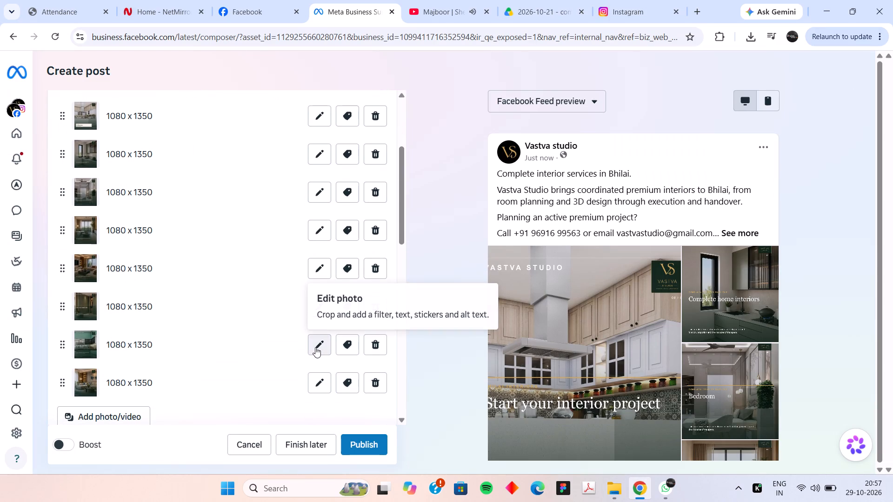
{"action": "left_click_drag", "start_coordinate": [154, 386], "coordinate": [146, 128]}
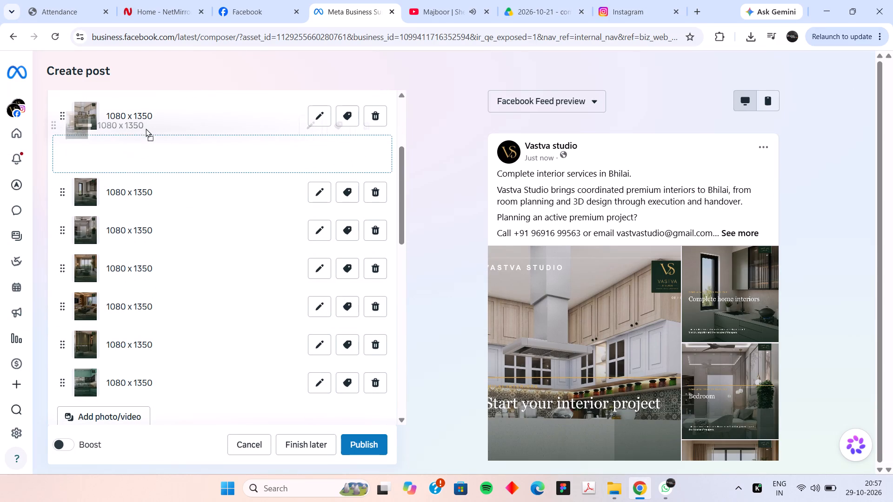
{"action": "left_click_drag", "start_coordinate": [146, 128], "coordinate": [149, 119]}
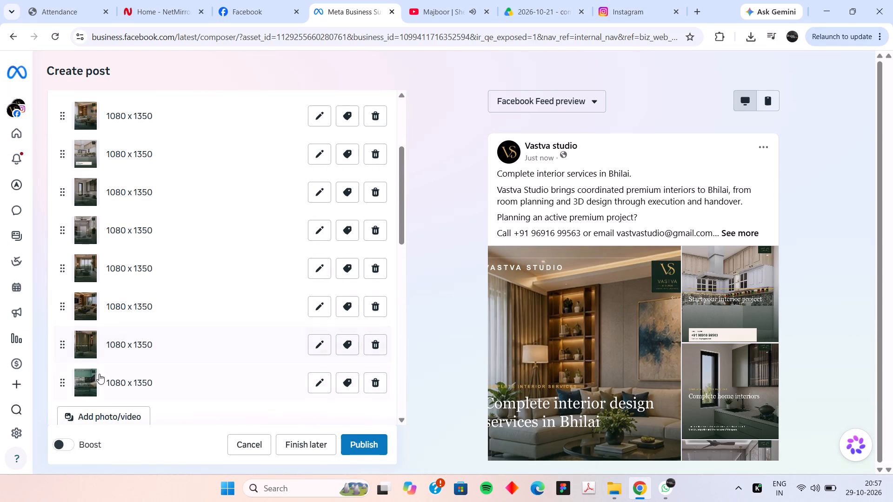
Arrange the images after the cover as modular kitchen, custom wardrobe, TV unit, living room, bedroom, complete home interiors and enquire.
{"action": "left_click_drag", "start_coordinate": [103, 390], "coordinate": [121, 148]}
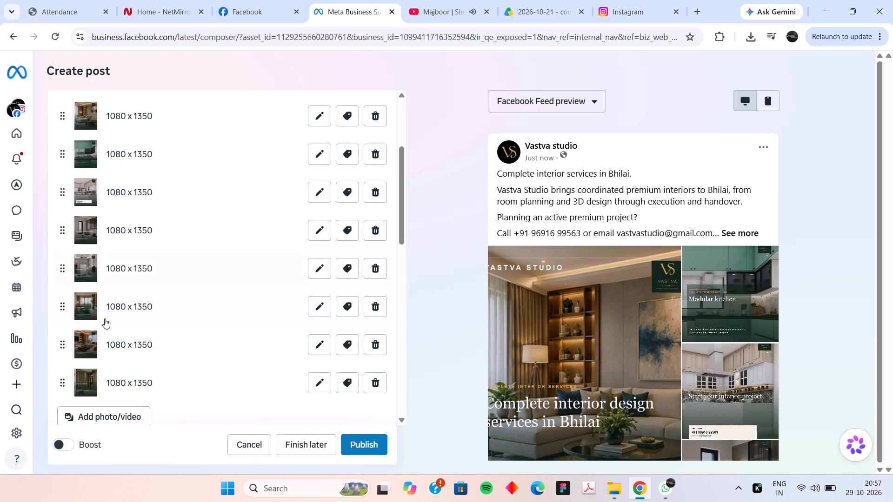
{"action": "left_click_drag", "start_coordinate": [100, 386], "coordinate": [102, 187]}
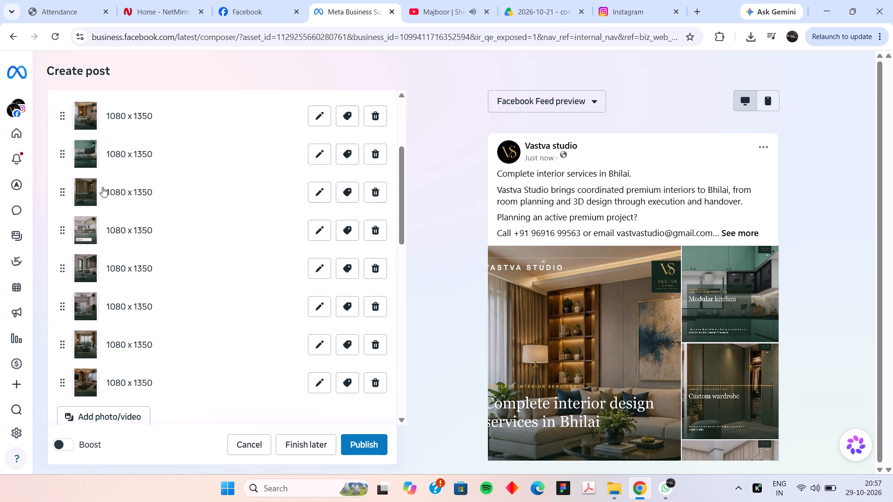
{"action": "left_click_drag", "start_coordinate": [118, 381], "coordinate": [120, 224]}
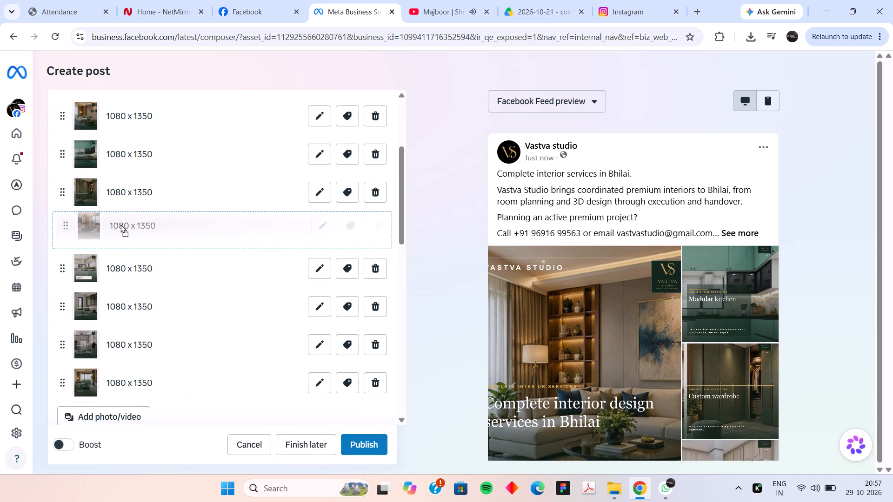
{"action": "left_click_drag", "start_coordinate": [120, 224], "coordinate": [120, 225]}
{"action": "left_click_drag", "start_coordinate": [109, 386], "coordinate": [102, 278]}
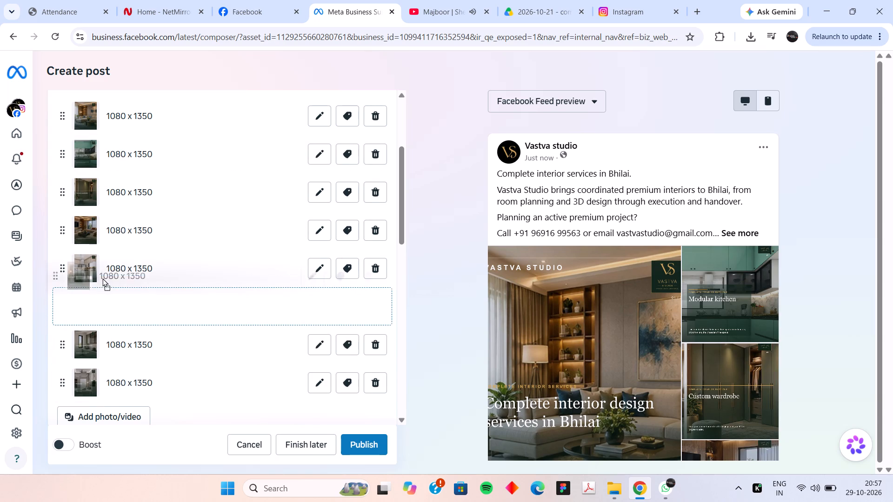
{"action": "left_click_drag", "start_coordinate": [102, 278], "coordinate": [104, 269]}
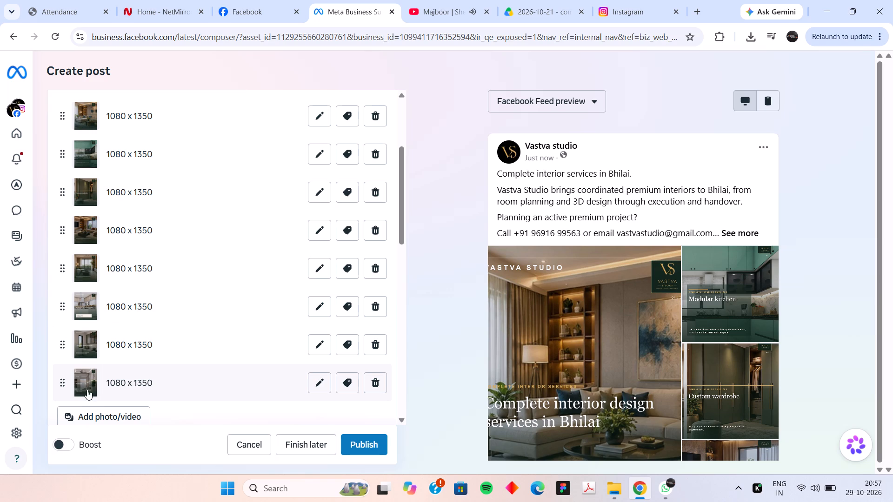
{"action": "left_click_drag", "start_coordinate": [85, 387], "coordinate": [86, 300]}
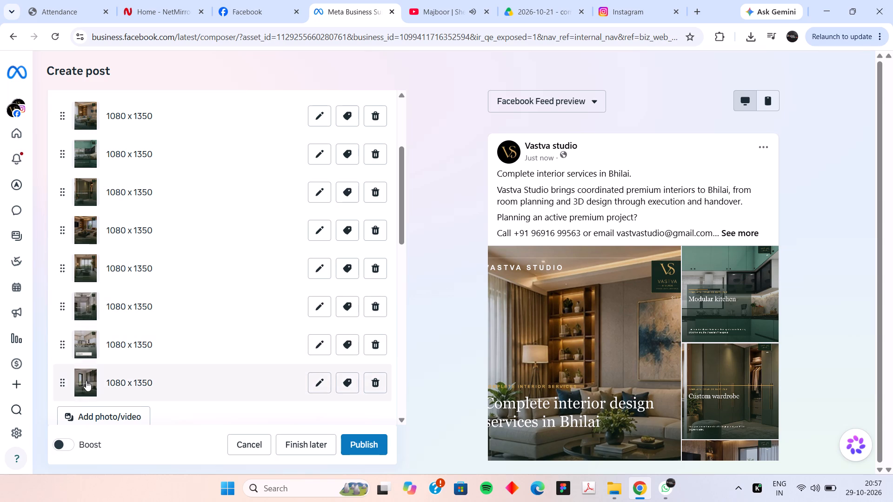
{"action": "left_click_drag", "start_coordinate": [86, 381], "coordinate": [85, 333]}
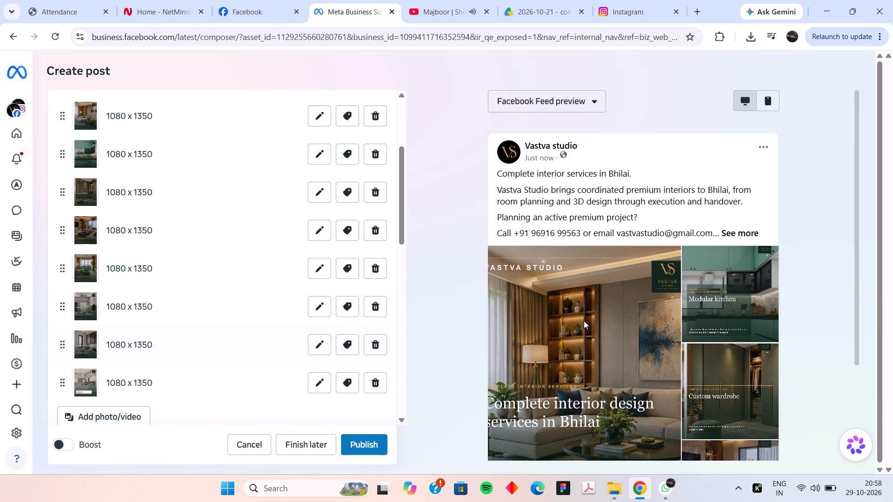
Switch to the Instagram feed preview and page through all carousel images to check their order.
{"action": "left_click", "coordinate": [577, 107]}
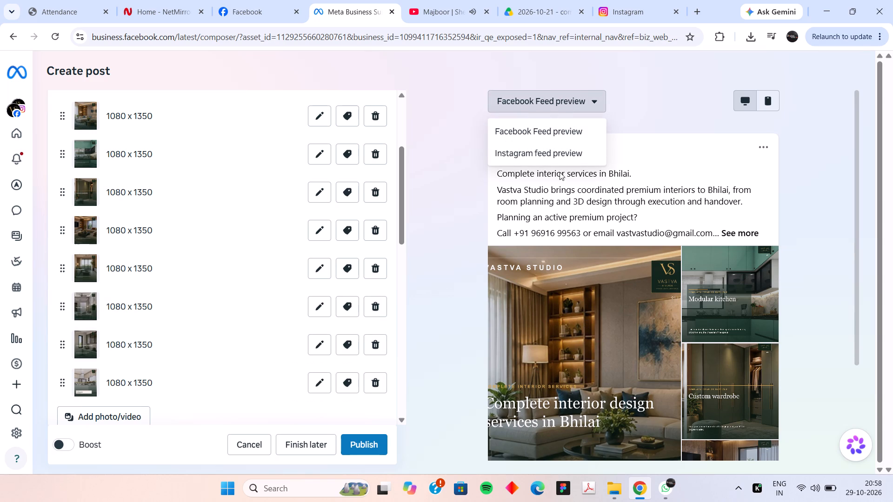
{"action": "left_click", "coordinate": [559, 161]}
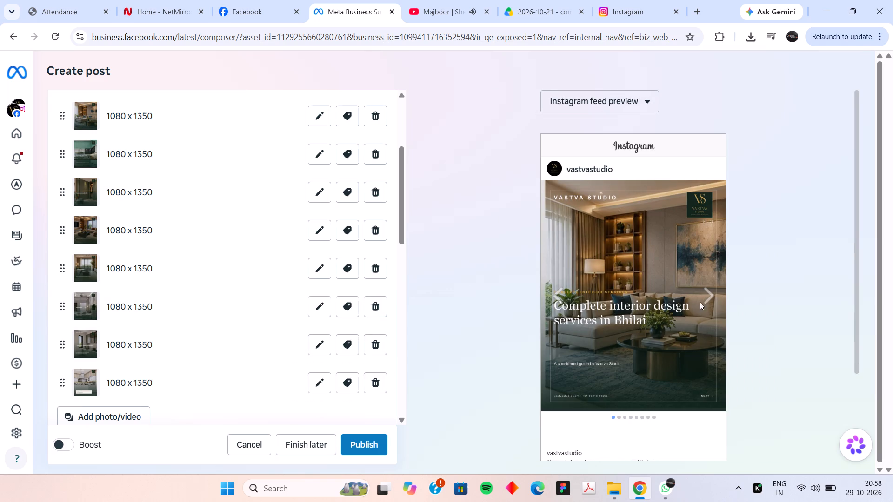
{"action": "left_click", "coordinate": [704, 297]}
{"action": "left_click", "coordinate": [704, 297]}
{"action": "left_click", "coordinate": [704, 297]}
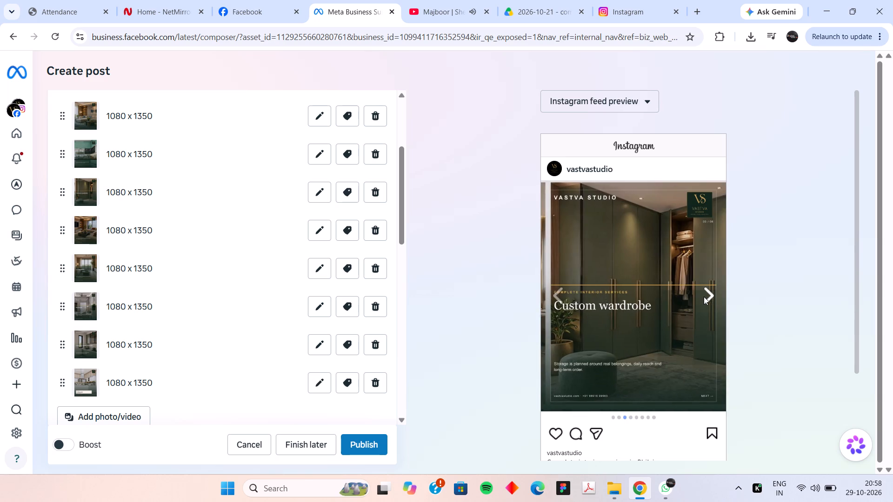
{"action": "left_click", "coordinate": [704, 297]}
{"action": "left_click", "coordinate": [704, 297]}
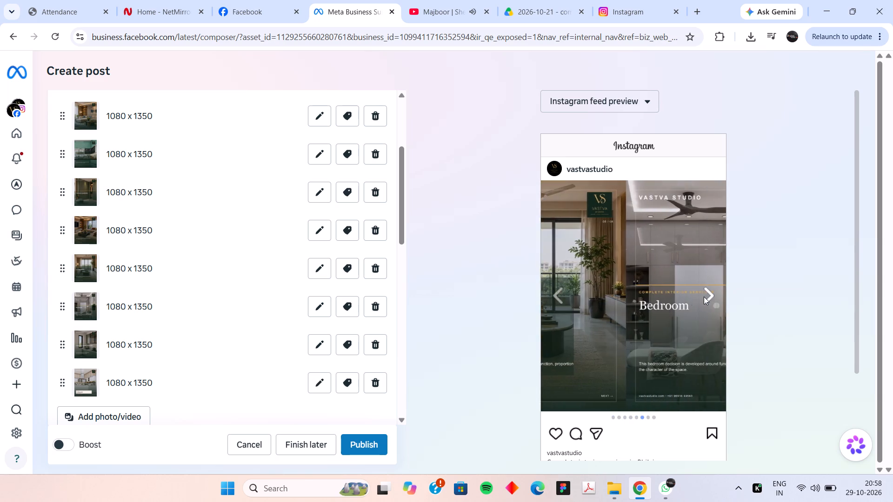
{"action": "left_click", "coordinate": [704, 297]}
{"action": "left_click", "coordinate": [704, 297]}
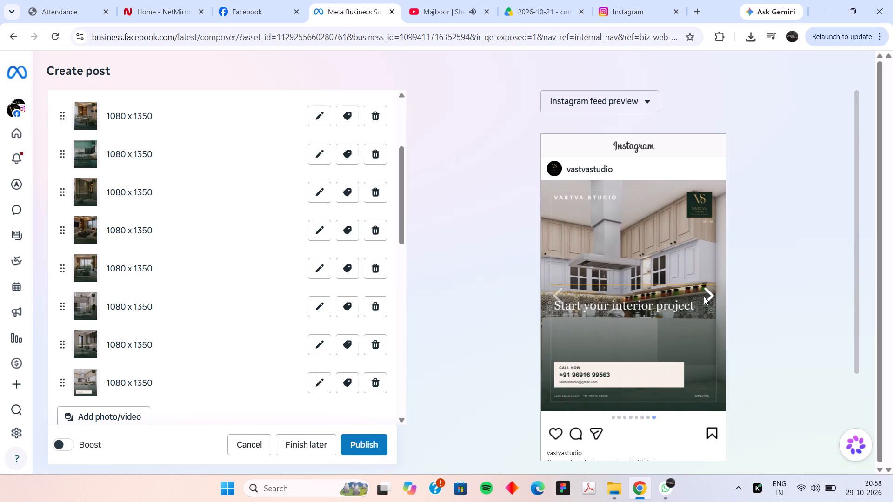
{"action": "left_click", "coordinate": [704, 297]}
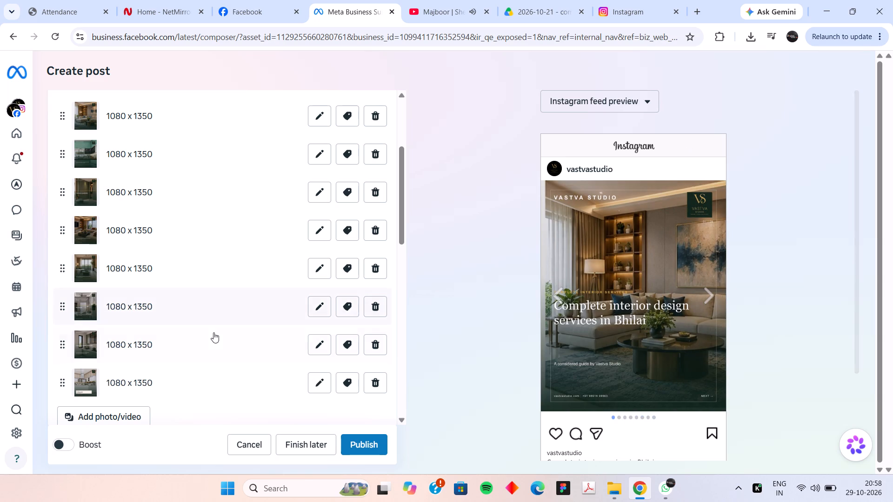
Turn on scheduling for the post and set both the Facebook and Instagram dates to 30 October 2026.
{"action": "scroll", "coordinate": [213, 332], "scroll_direction": "down", "scroll_amount": 7}
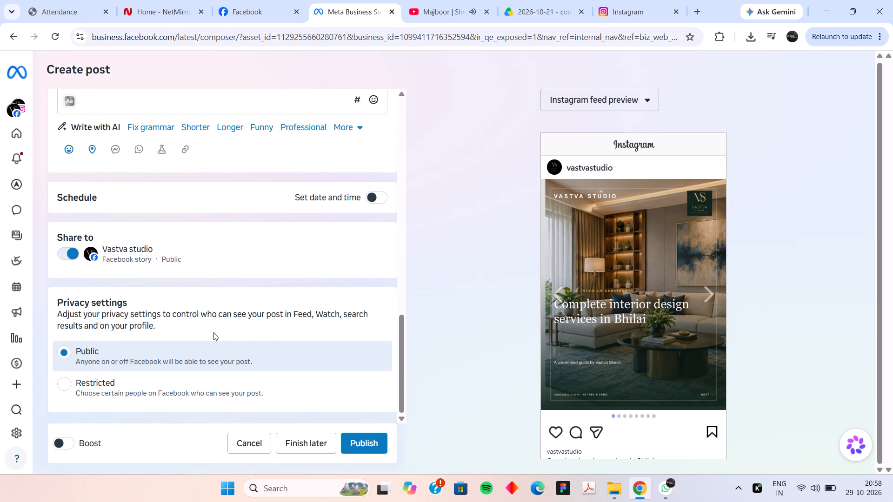
{"action": "left_click", "coordinate": [376, 198]}
{"action": "left_click", "coordinate": [163, 277]}
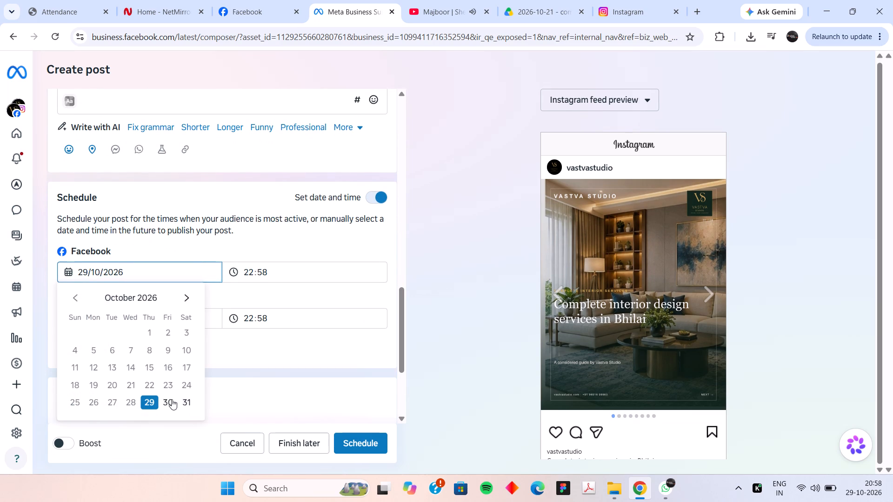
{"action": "left_click", "coordinate": [172, 399]}
{"action": "left_click_drag", "start_coordinate": [150, 309], "coordinate": [140, 315]}
{"action": "left_click", "coordinate": [140, 315]}
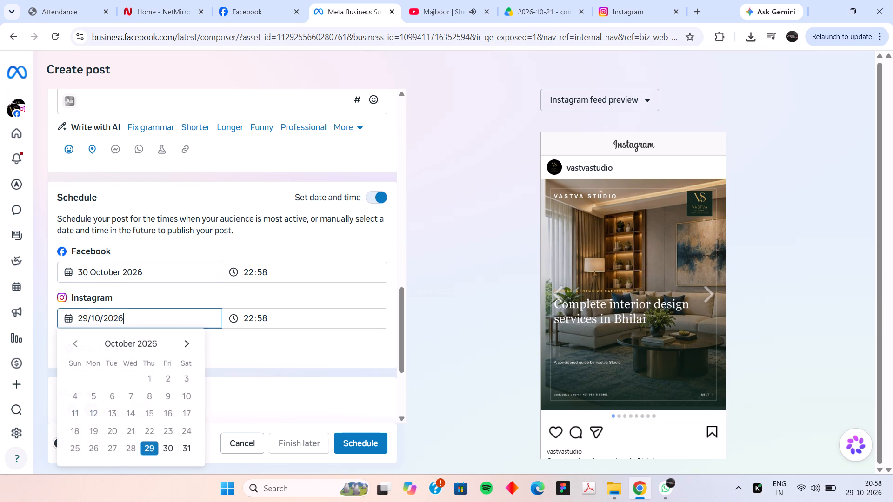
{"action": "left_click", "coordinate": [172, 448]}
Apply the suggested active times for 30 October, 22:30 for Facebook and 12:30 for Instagram, and save them.
{"action": "left_click", "coordinate": [104, 350]}
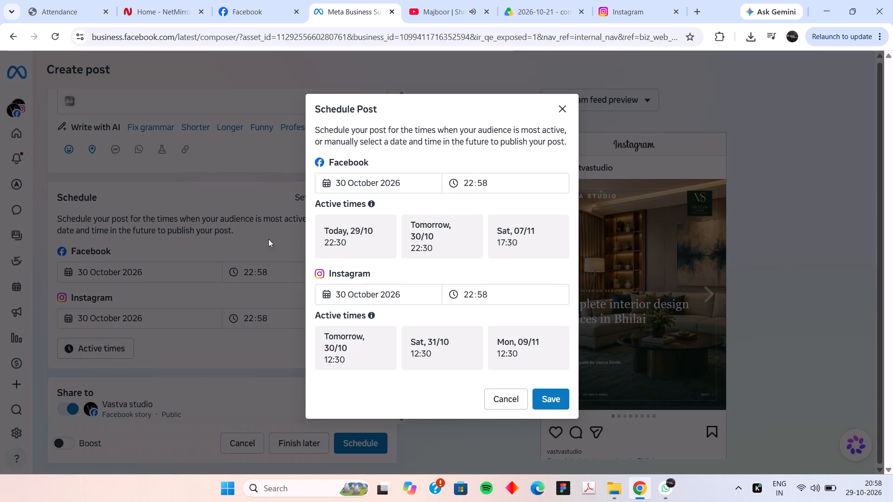
{"action": "left_click", "coordinate": [420, 231]}
{"action": "left_click", "coordinate": [357, 329]}
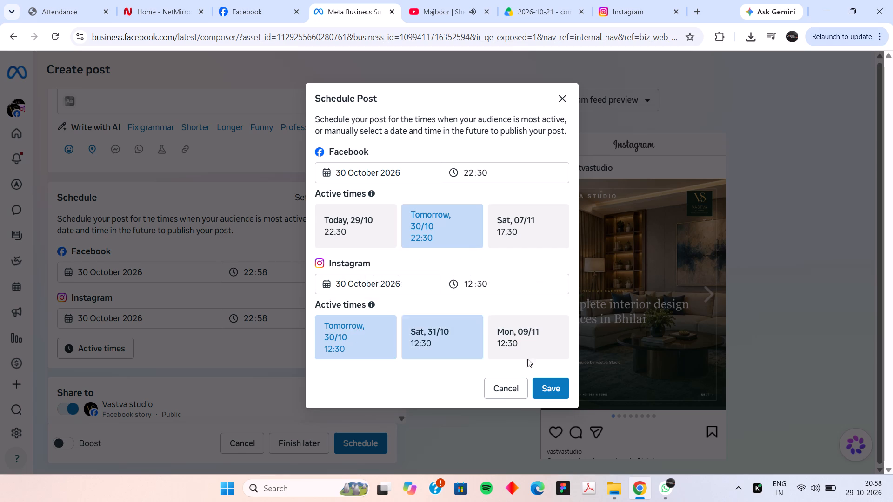
{"action": "left_click", "coordinate": [552, 389]}
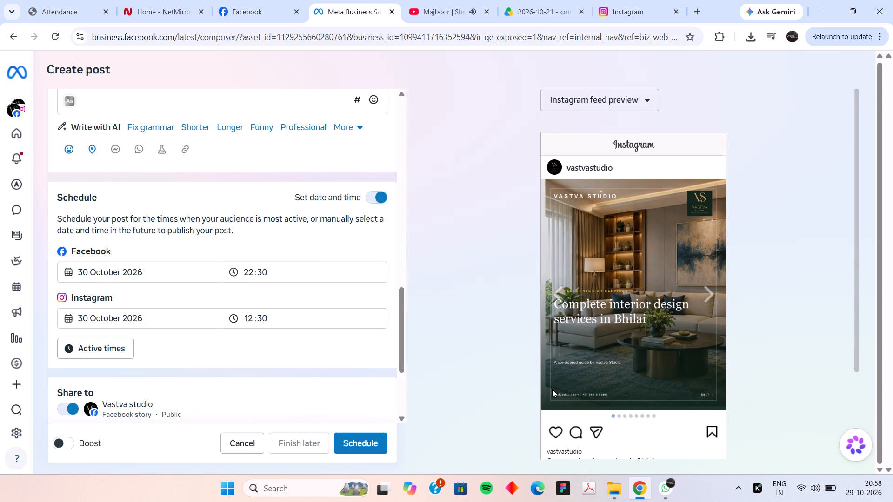
Submit the post for scheduling with public privacy and Facebook story sharing on.
{"action": "scroll", "coordinate": [312, 330], "scroll_direction": "down", "scroll_amount": 2}
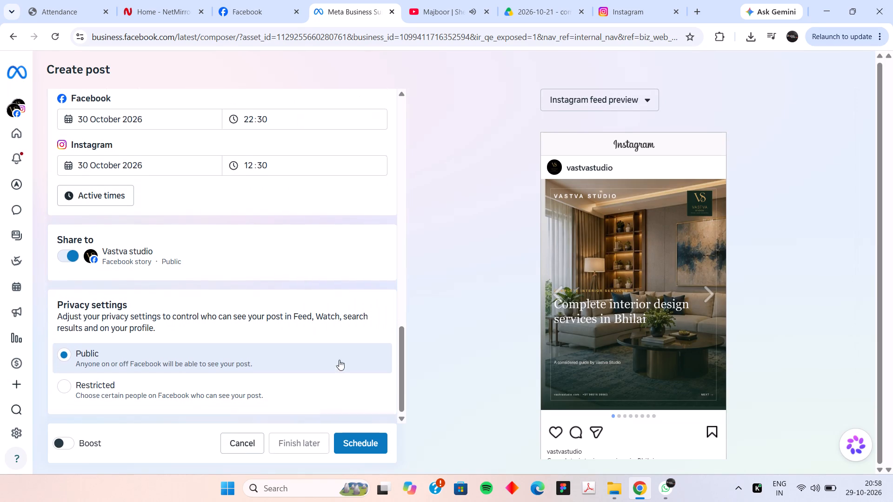
{"action": "left_click", "coordinate": [357, 435]}
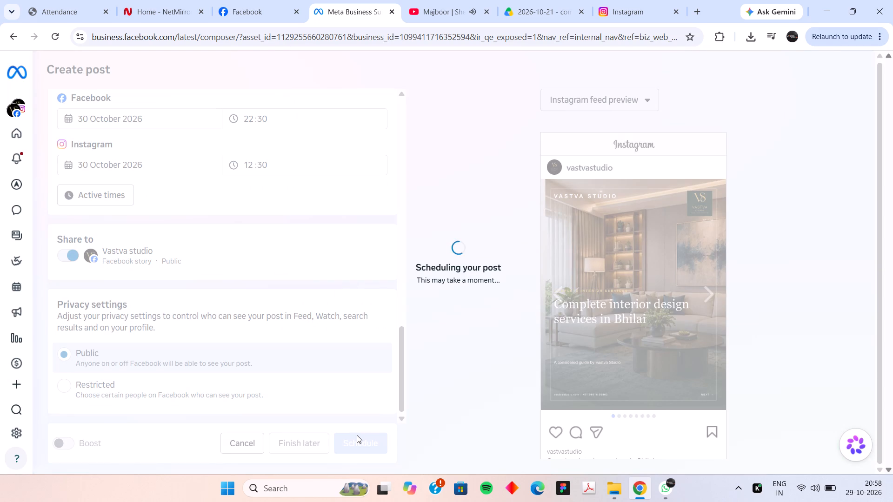
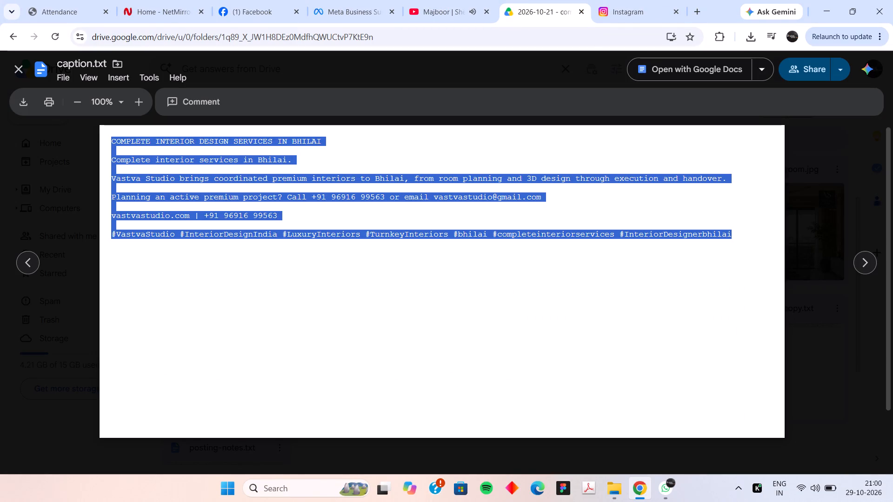
Close the caption.txt preview and return to the 2026-10 - October 2026 folder in Drive.
{"action": "right_click", "coordinate": [251, 141]}
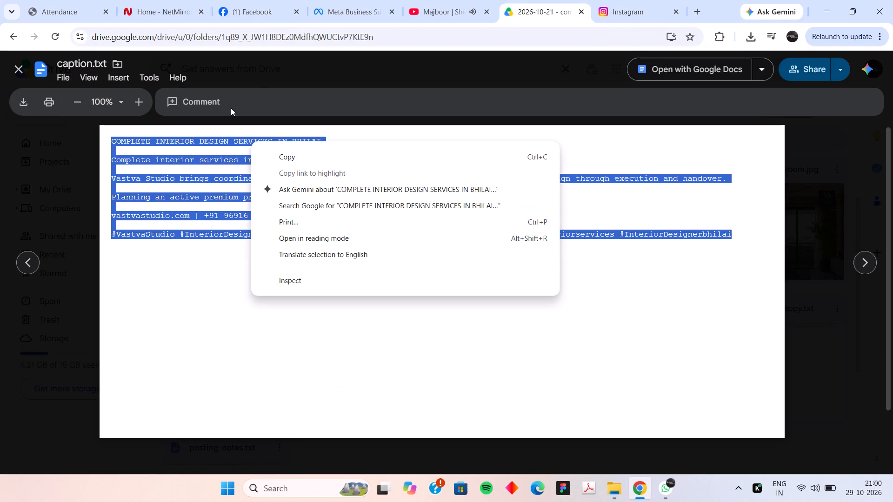
{"action": "left_click", "coordinate": [16, 79]}
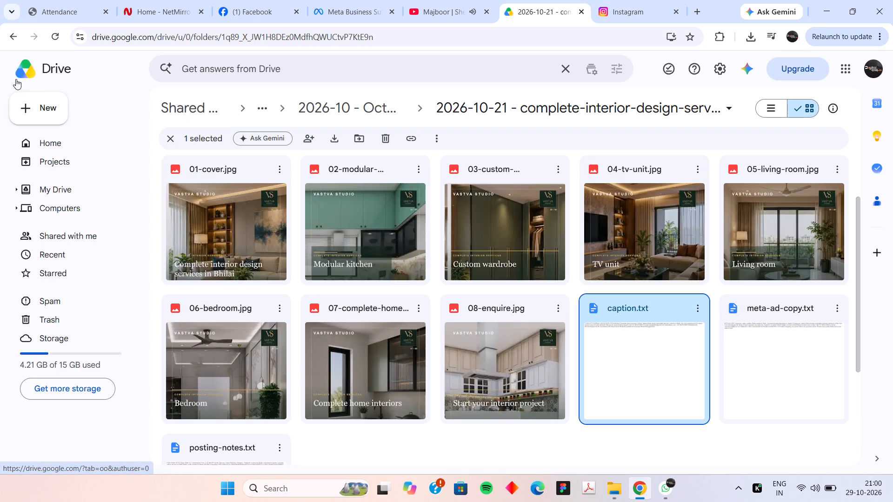
{"action": "left_click", "coordinate": [9, 41]}
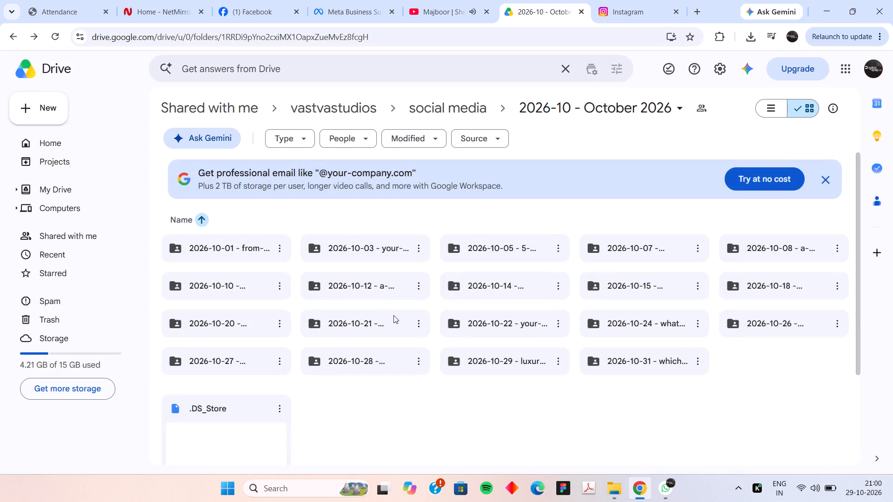
Open the 2026-10-22 folder and download the 08-enquire.jpg, 07-growth.jpg and 06-brand.jpg images.
{"action": "triple_click", "coordinate": [451, 323]}
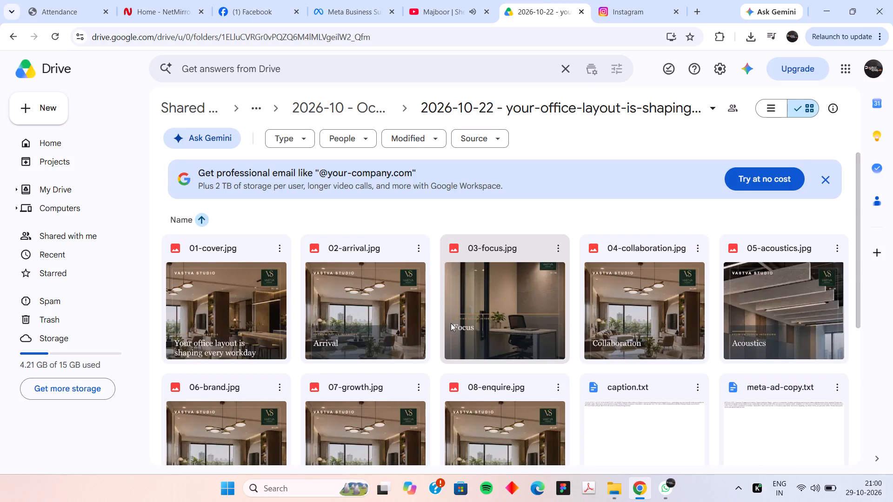
{"action": "scroll", "coordinate": [451, 323], "scroll_direction": "down", "scroll_amount": 1}
{"action": "scroll", "coordinate": [451, 323], "scroll_direction": "up", "scroll_amount": 1}
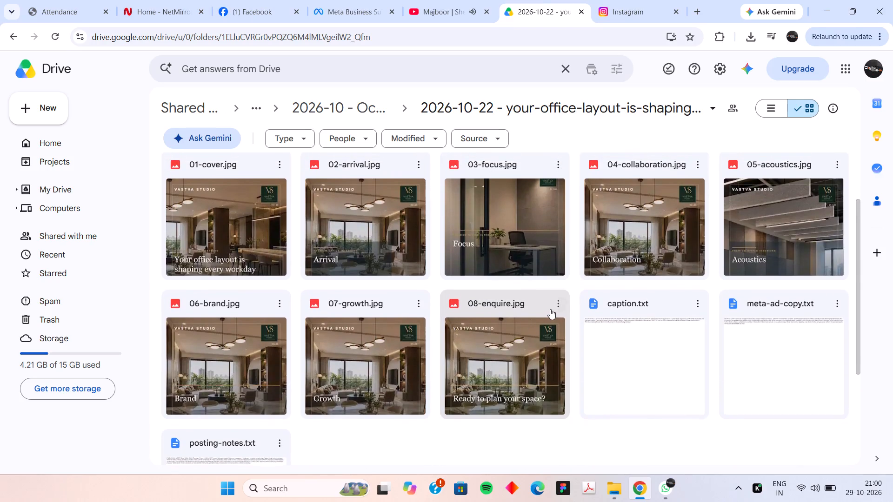
{"action": "left_click", "coordinate": [551, 309]}
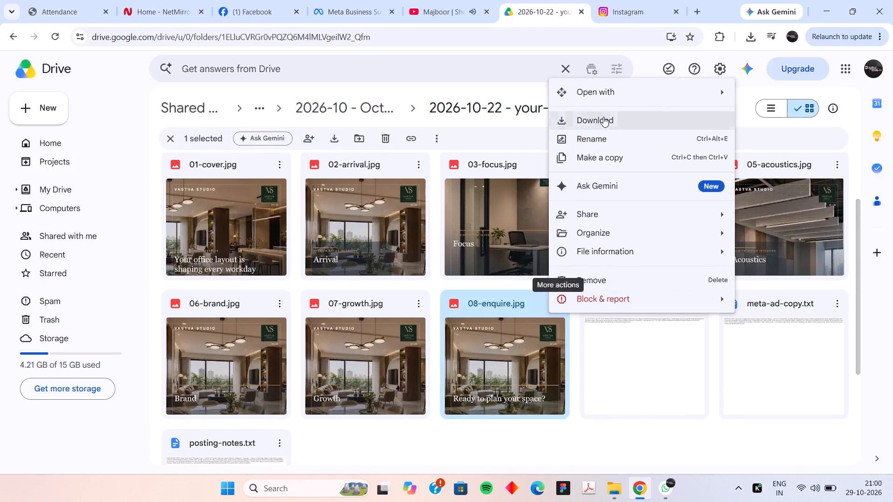
{"action": "left_click", "coordinate": [603, 117]}
{"action": "left_click", "coordinate": [420, 307]}
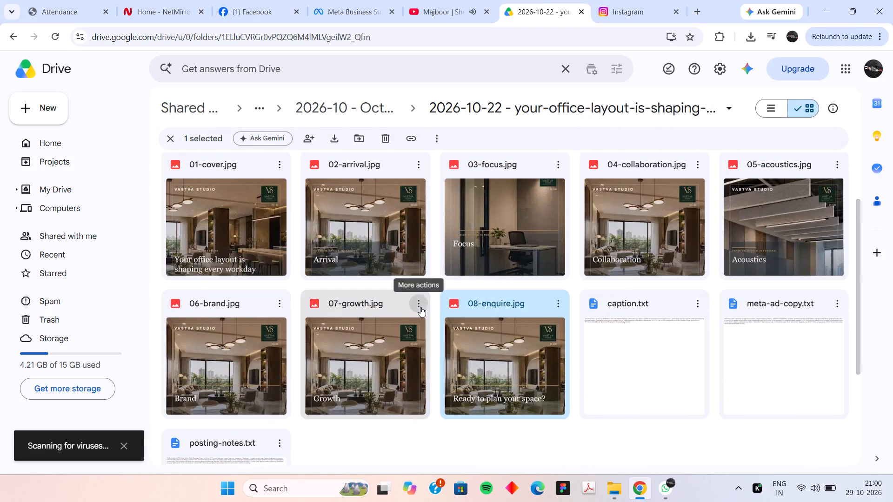
{"action": "left_click", "coordinate": [460, 121]}
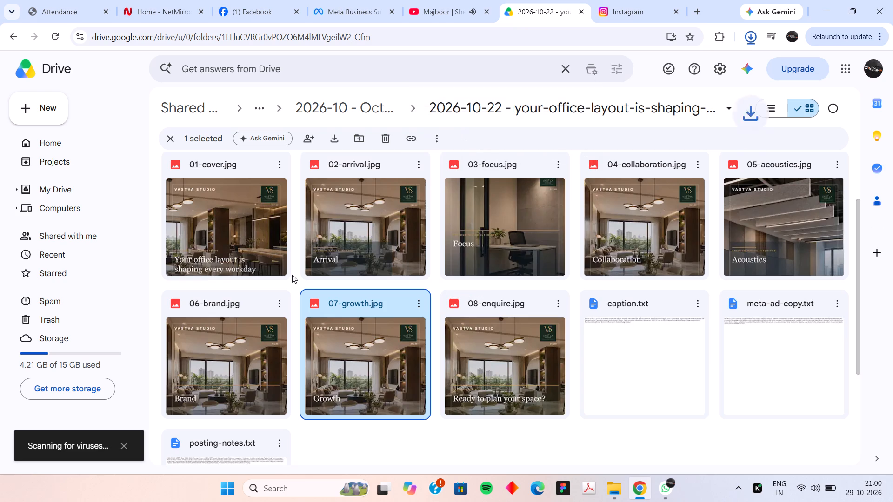
{"action": "left_click", "coordinate": [281, 304]}
{"action": "left_click", "coordinate": [326, 117]}
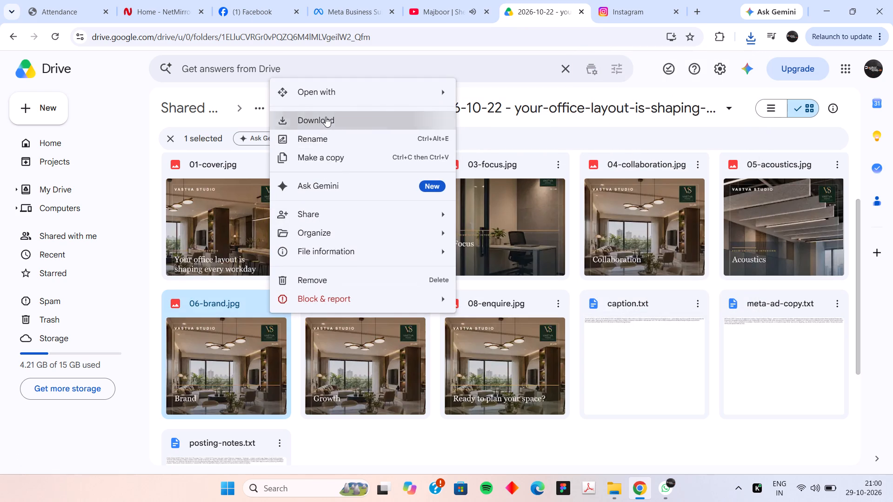
Download the 05-acoustics.jpg, 04-collaboration.jpg, 03-focus.jpg and 02-arrival.jpg images from the same folder.
{"action": "scroll", "coordinate": [513, 267], "scroll_direction": "up", "scroll_amount": 1}
{"action": "left_click", "coordinate": [838, 232]}
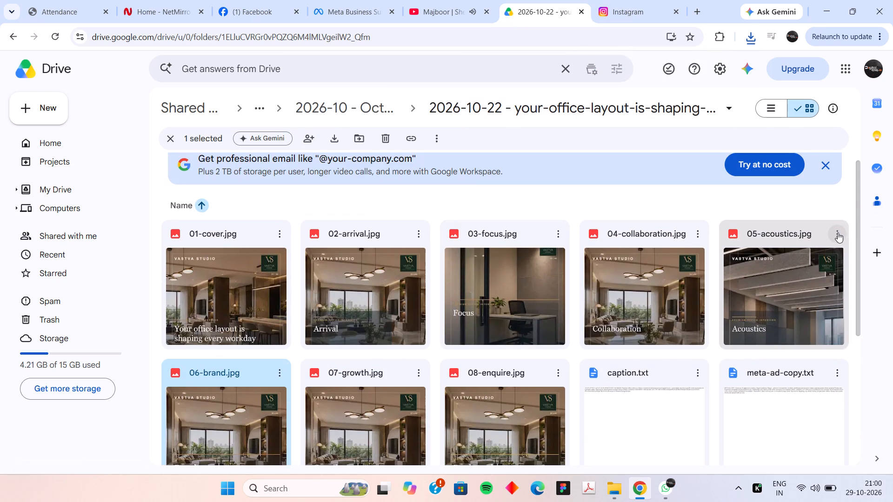
{"action": "left_click", "coordinate": [751, 277]}
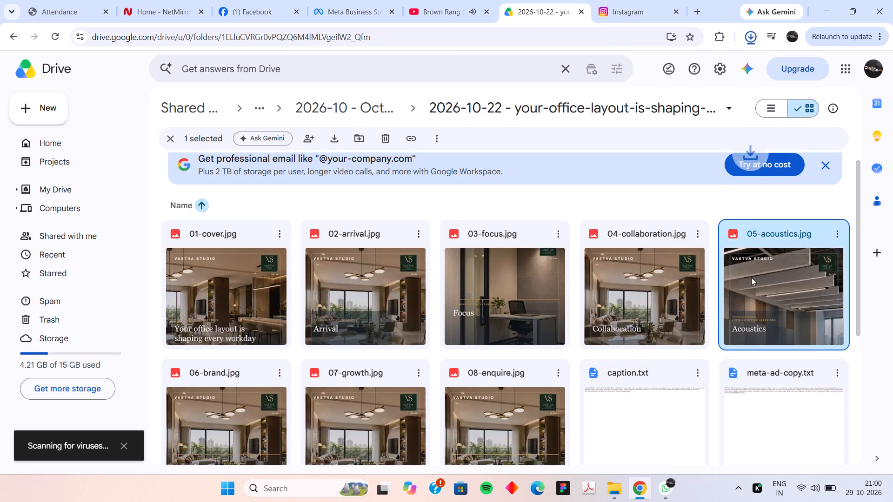
{"action": "left_click", "coordinate": [700, 236]}
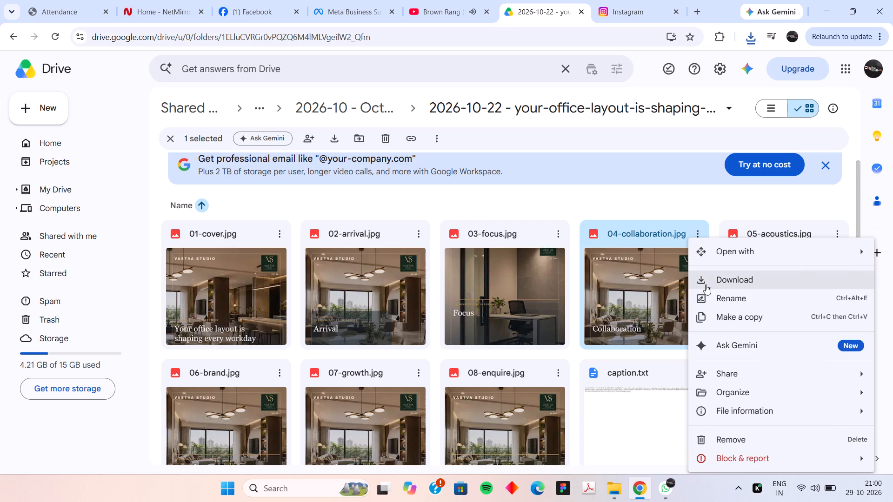
{"action": "left_click", "coordinate": [706, 284]}
{"action": "left_click", "coordinate": [559, 244]}
{"action": "left_click", "coordinate": [559, 241]}
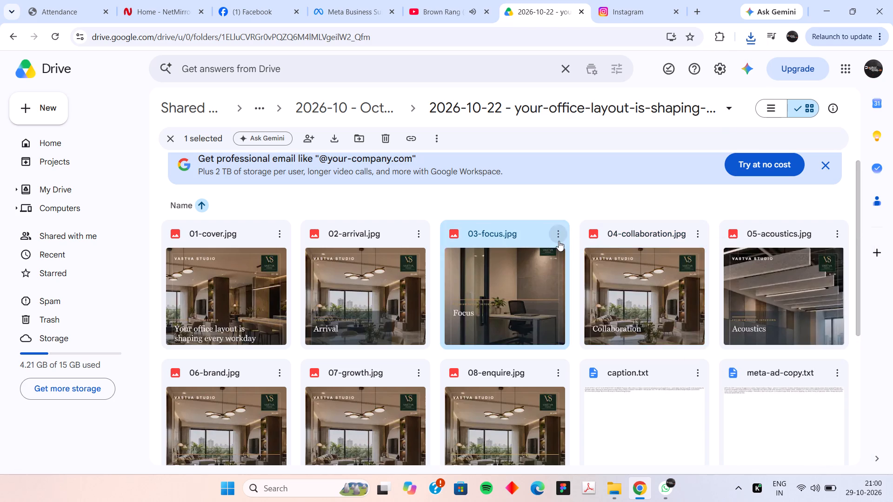
{"action": "left_click", "coordinate": [587, 273]}
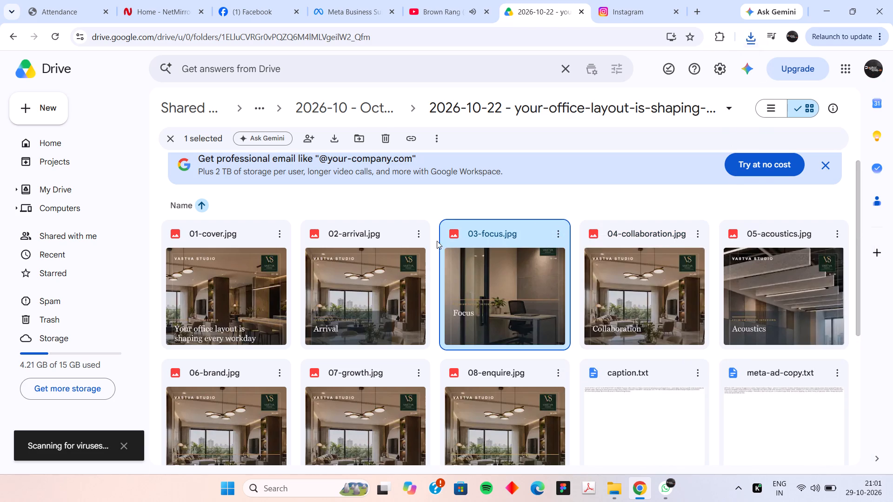
{"action": "left_click", "coordinate": [417, 236]}
{"action": "left_click", "coordinate": [453, 275]}
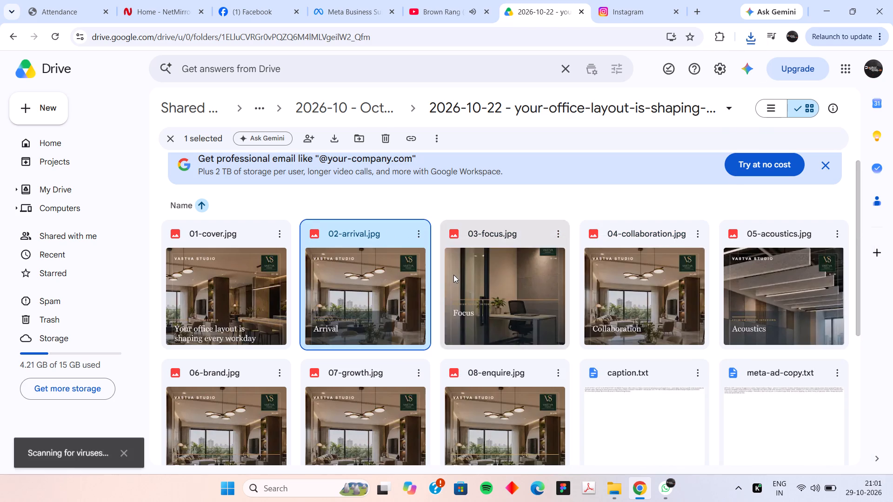
Download the 01-cover.jpg image from the 2026-10-22 folder.
{"action": "left_click", "coordinate": [278, 231]}
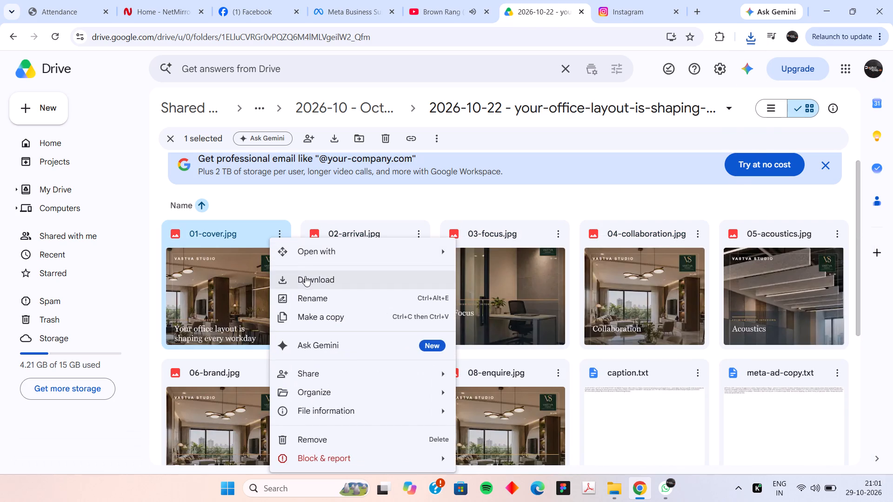
{"action": "left_click", "coordinate": [305, 276]}
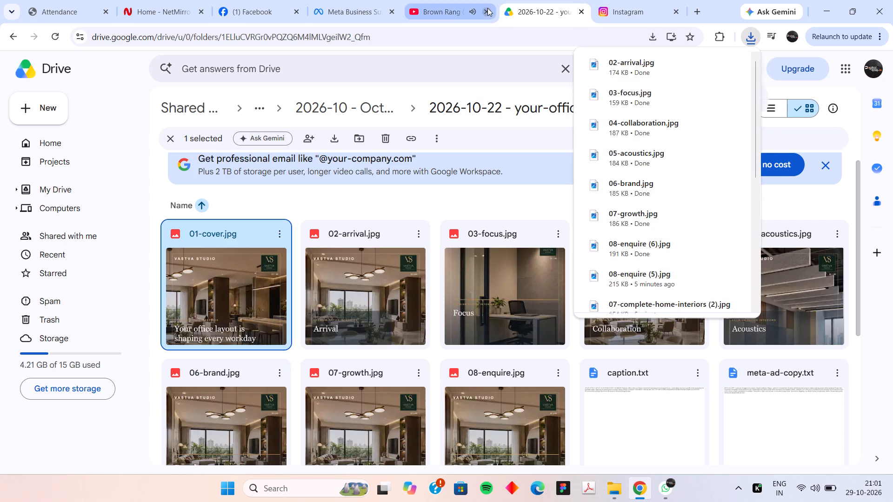
Switch to Meta Business Suite and start a new post with its text area ready for input.
{"action": "left_click", "coordinate": [362, 0]}
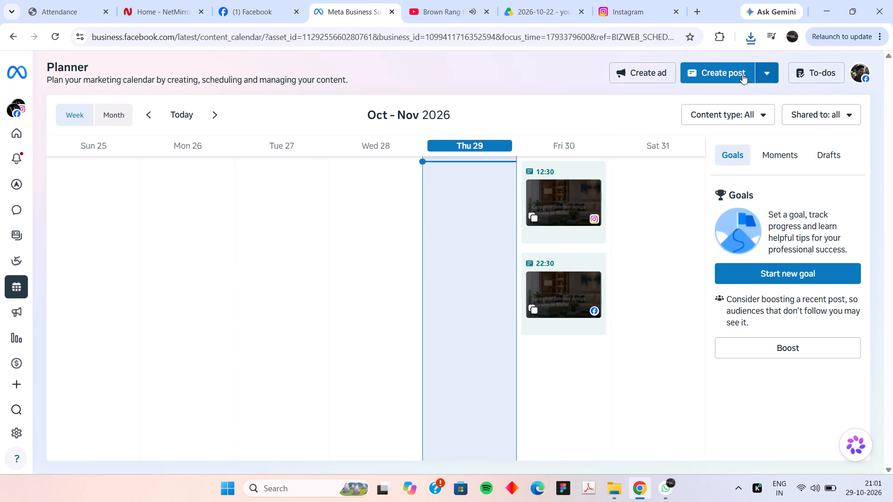
{"action": "left_click", "coordinate": [742, 72]}
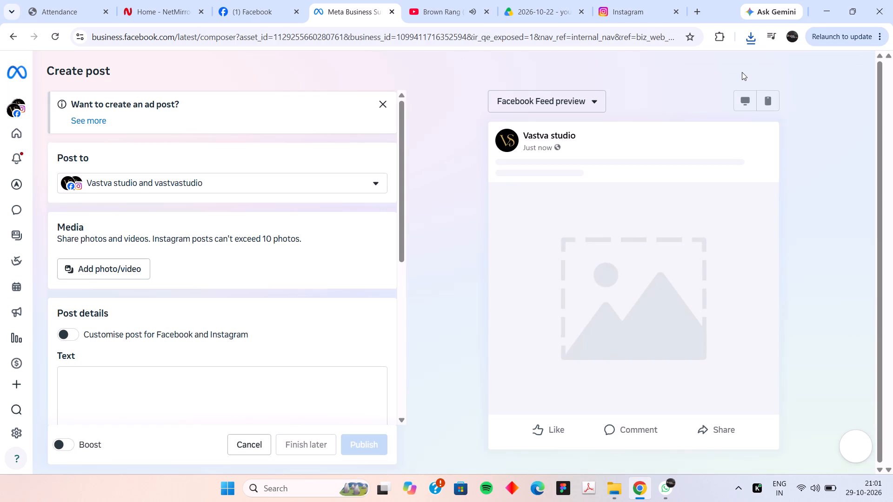
{"action": "left_click", "coordinate": [87, 383]}
Copy the whole caption, including hashtags, from caption.txt in the Drive folder into the new post's text.
{"action": "left_click", "coordinate": [554, 0]}
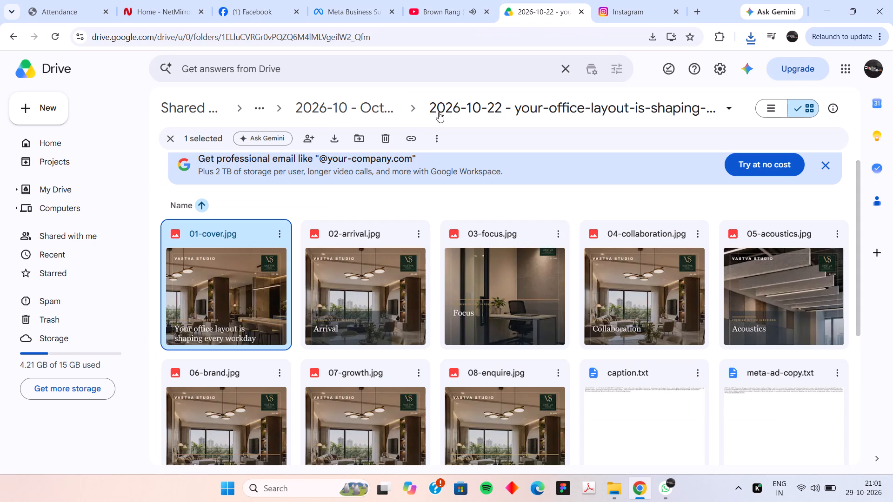
{"action": "double_click", "coordinate": [612, 424]}
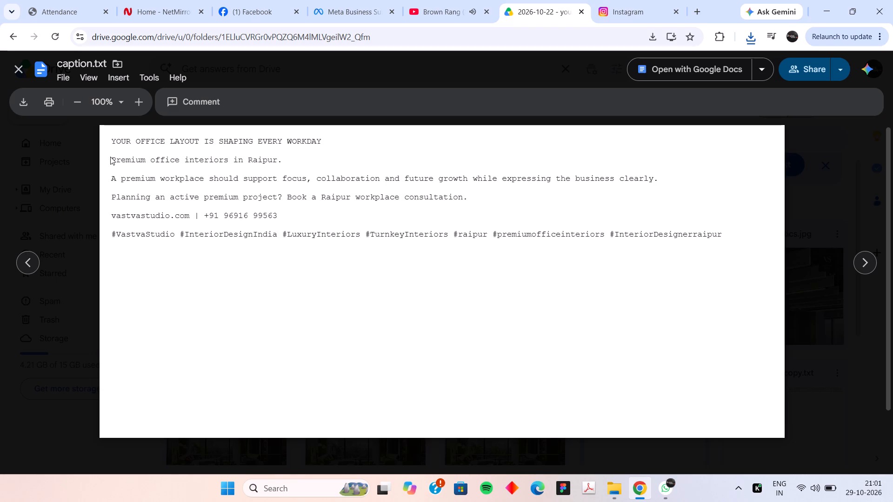
{"action": "left_click_drag", "start_coordinate": [111, 134], "coordinate": [710, 226]}
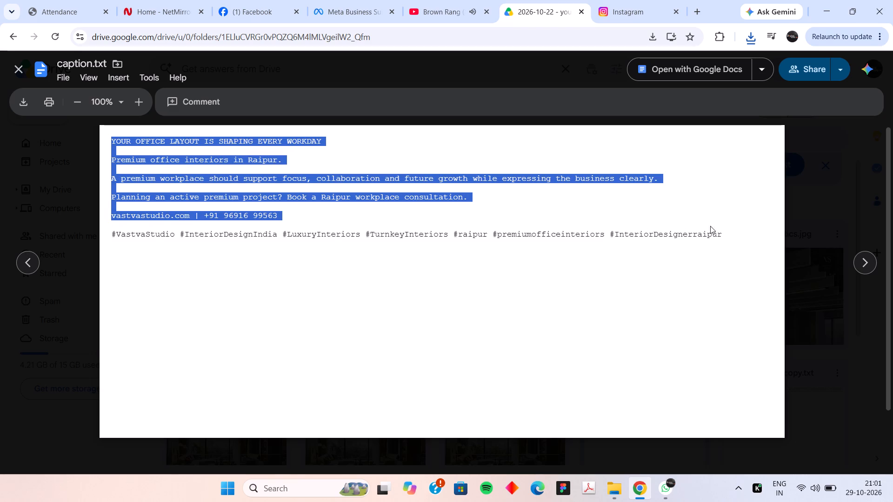
{"action": "left_click_drag", "start_coordinate": [710, 226], "coordinate": [765, 233]}
{"action": "right_click", "coordinate": [677, 234]}
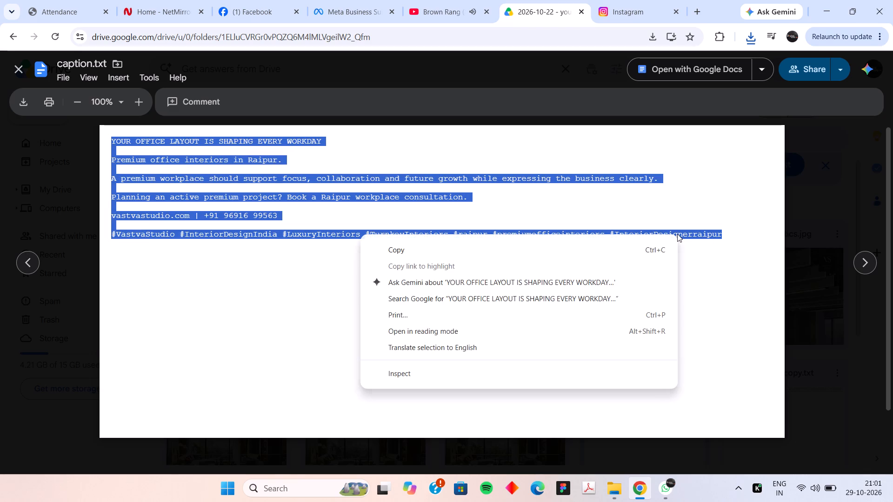
{"action": "left_click", "coordinate": [470, 247]}
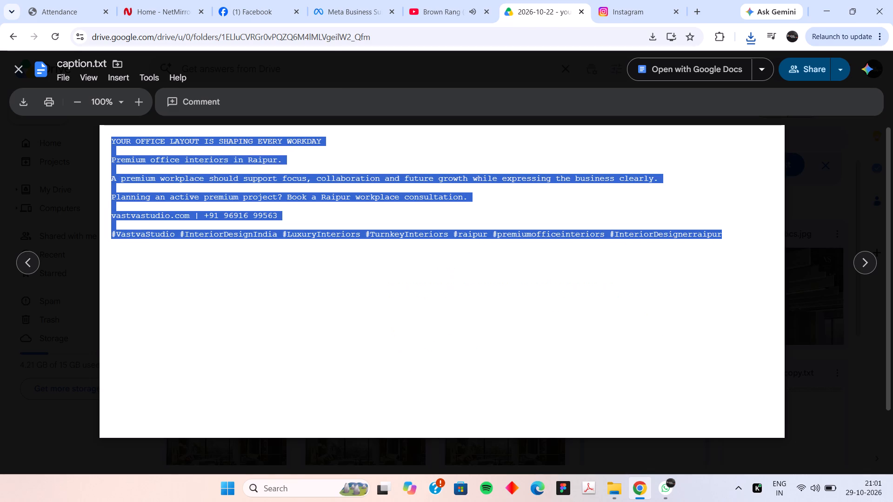
{"action": "left_click", "coordinate": [342, 7]}
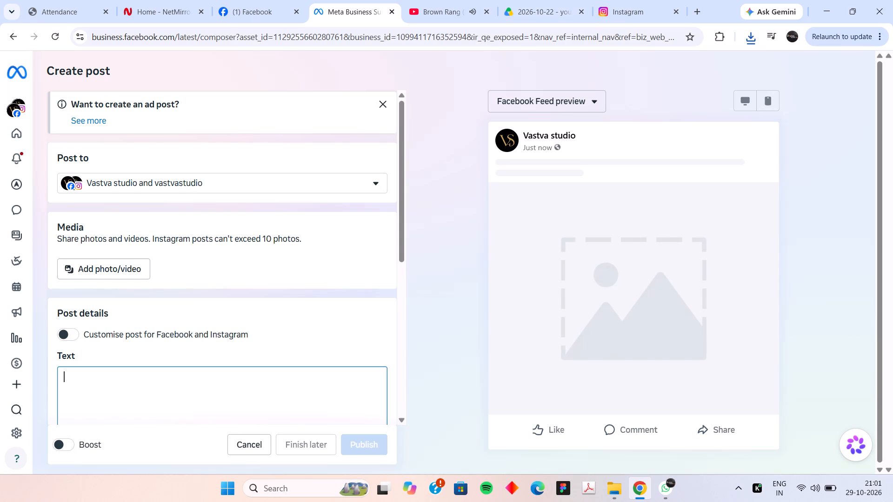
{"action": "left_click", "coordinate": [99, 380]}
{"action": "right_click", "coordinate": [99, 380]}
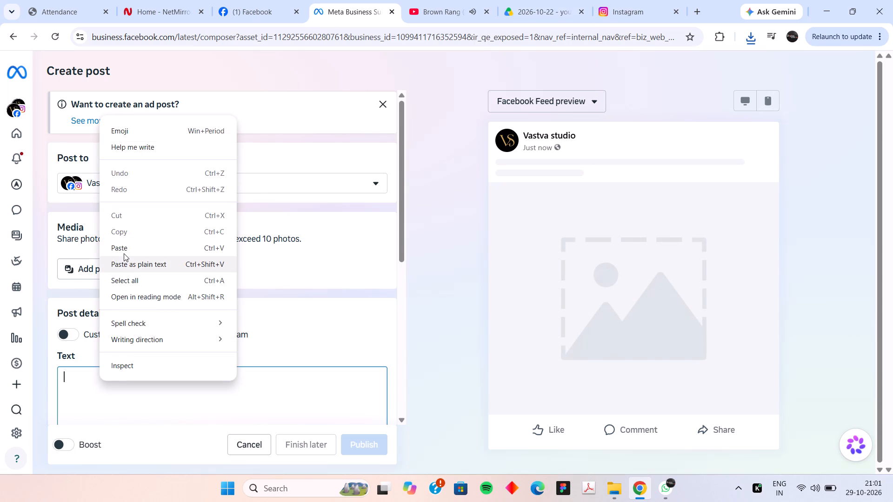
{"action": "left_click", "coordinate": [124, 253]}
Split the caption after "Planning an active premium project?" so "Book a Raipur workplace consultation." becomes its own paragraph, separated by a blank line.
{"action": "scroll", "coordinate": [75, 390], "scroll_direction": "up", "scroll_amount": 3}
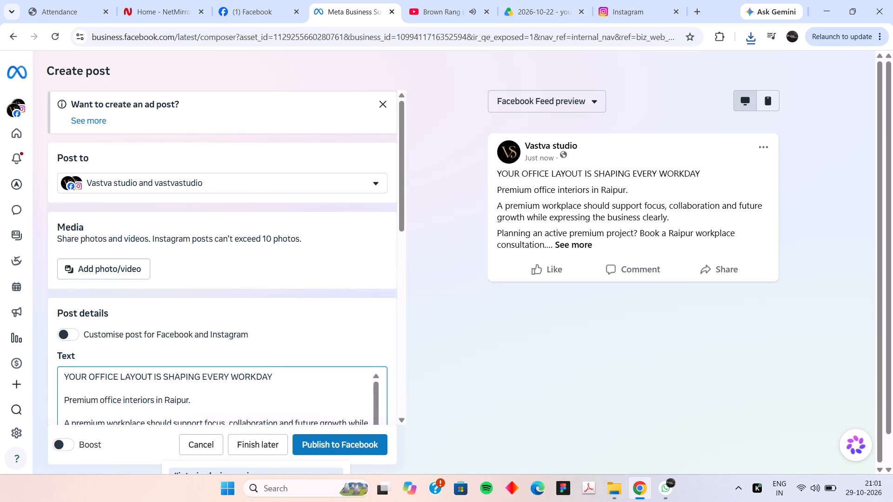
{"action": "scroll", "coordinate": [75, 390], "scroll_direction": "down", "scroll_amount": 2}
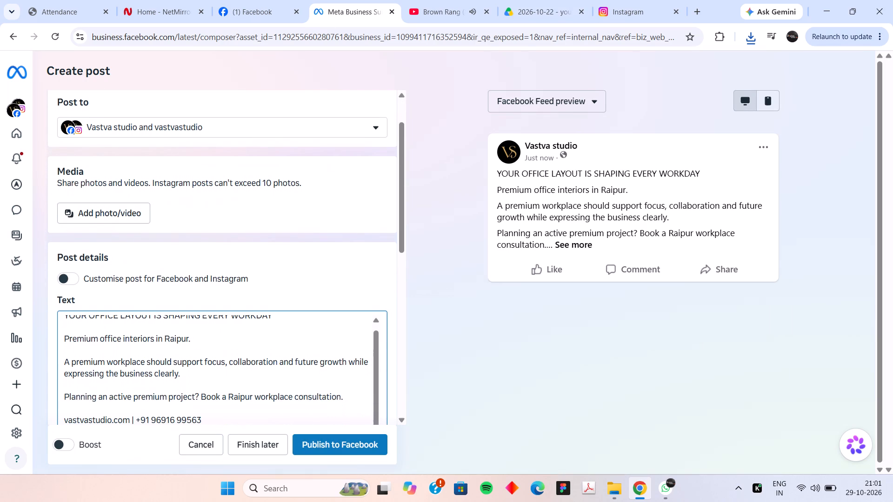
{"action": "scroll", "coordinate": [75, 390], "scroll_direction": "down", "scroll_amount": 1}
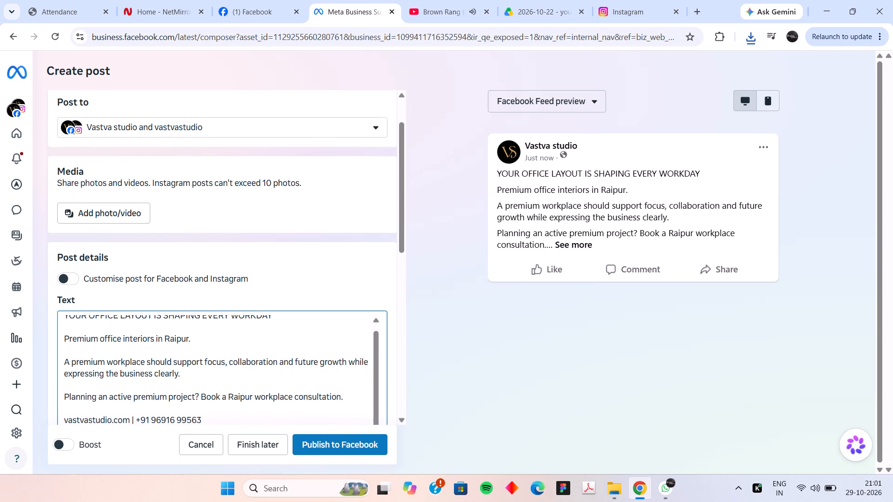
{"action": "left_click", "coordinate": [199, 402]}
{"action": "left_click", "coordinate": [201, 396]}
{"action": "key", "text": "Return"}
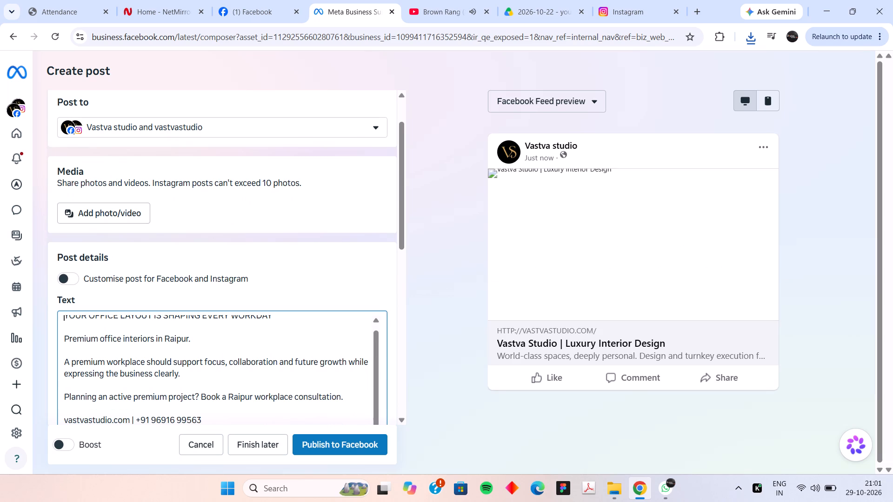
{"action": "left_click", "coordinate": [202, 395]}
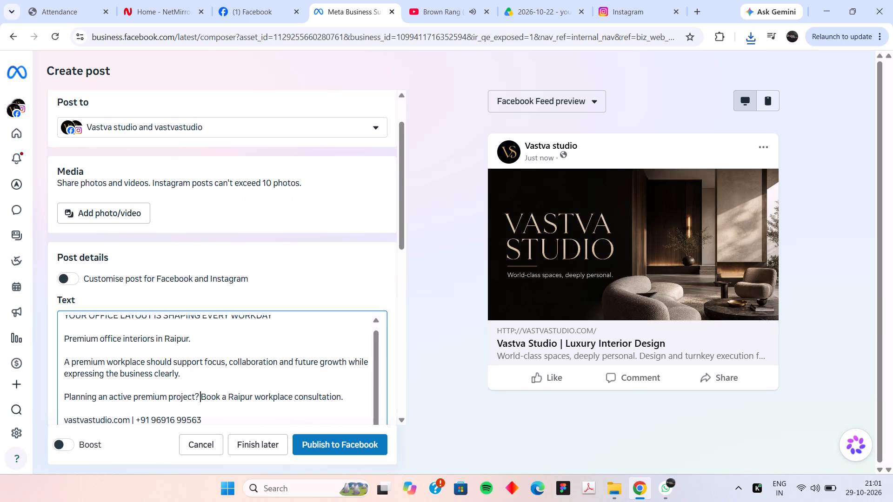
{"action": "key", "text": "Return"}
{"action": "key", "text": "Return"}
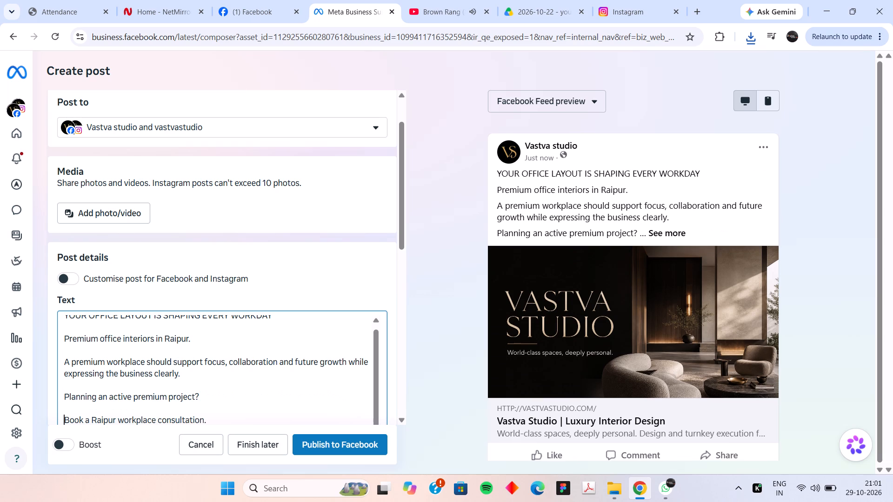
Change the capital letters in the #VastvaStudio hashtag to lowercase, starting with the initial V.
{"action": "scroll", "coordinate": [202, 395], "scroll_direction": "down", "scroll_amount": 1}
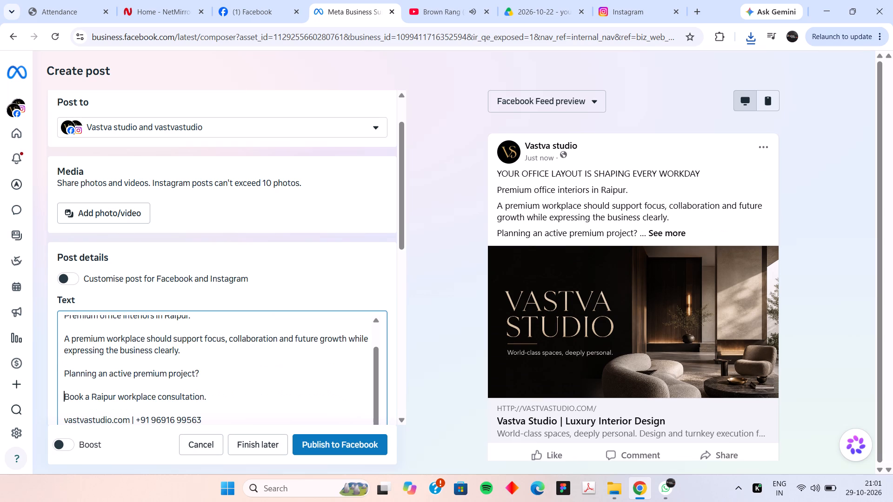
{"action": "scroll", "coordinate": [172, 383], "scroll_direction": "down", "scroll_amount": 1}
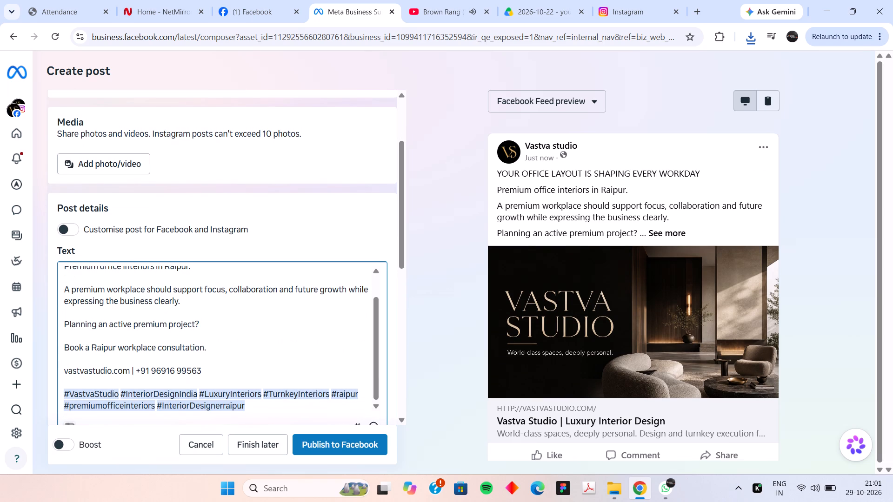
{"action": "left_click", "coordinate": [74, 392]}
{"action": "key", "text": "BackSpace"}
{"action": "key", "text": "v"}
{"action": "key", "text": "Right"}
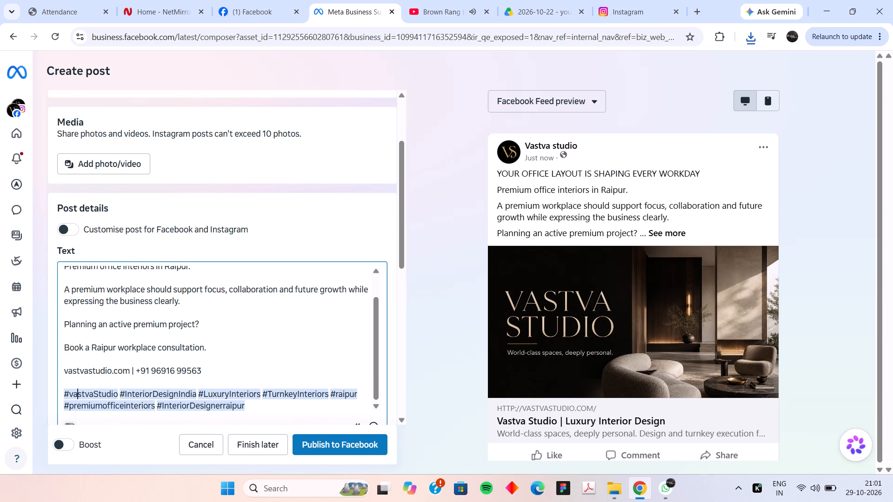
Change the remaining capital letter in the first hashtag of the post text to lowercase so it reads #vastvastudio.
{"action": "key", "text": "Right"}
{"action": "key", "text": "Right"}
{"action": "key", "text": "Right"}
{"action": "key", "text": "Right"}
{"action": "key", "text": "Right"}
{"action": "key", "text": "BackSpace"}
{"action": "key", "text": "s"}
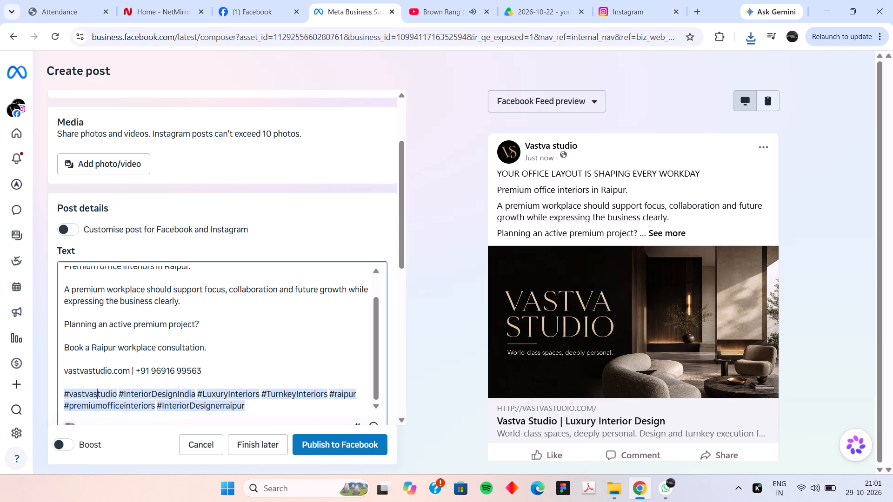
Change the capital letters in the second hashtag to lowercase so it reads #interiordesignindia.
{"action": "key", "text": "Right"}
{"action": "key", "text": "Right"}
{"action": "key", "text": "Right"}
{"action": "key", "text": "Right"}
{"action": "key", "text": "Right"}
{"action": "key", "text": "Right"}
{"action": "key", "text": "Right"}
{"action": "key", "text": "Right"}
{"action": "key", "text": "BackSpace"}
{"action": "key", "text": "i"}
{"action": "key", "text": "Right"}
{"action": "key", "text": "Right"}
{"action": "key", "text": "Right"}
{"action": "key", "text": "Right"}
{"action": "key", "text": "Right"}
{"action": "key", "text": "Right"}
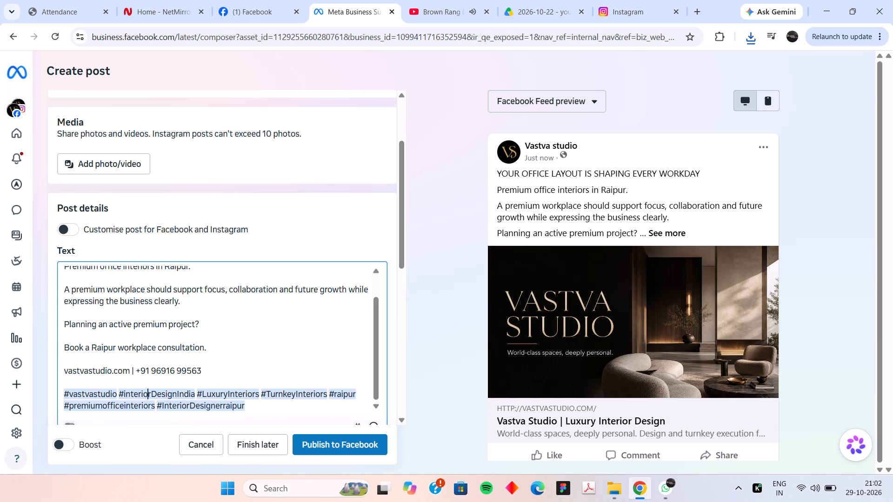
{"action": "key", "text": "Right"}
{"action": "key", "text": "Right"}
{"action": "key", "text": "BackSpace"}
{"action": "key", "text": "d"}
{"action": "key", "text": "Right"}
{"action": "key", "text": "Right"}
{"action": "key", "text": "Right"}
{"action": "key", "text": "Right"}
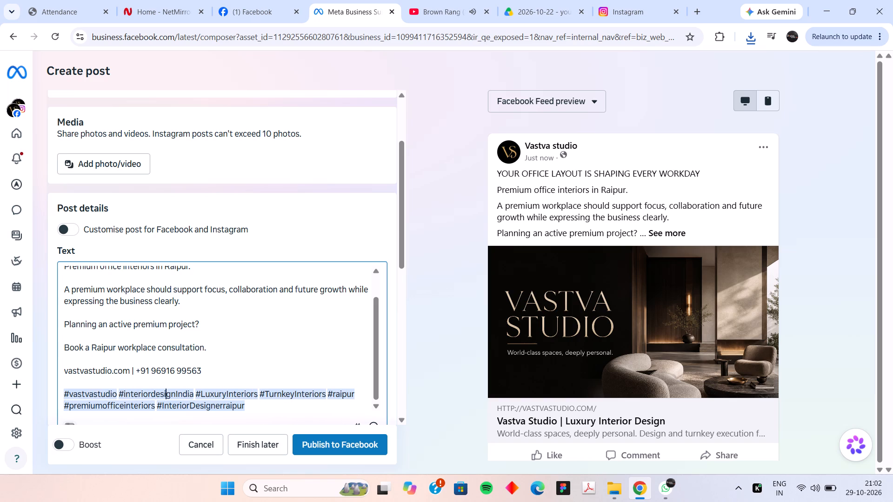
{"action": "key", "text": "Right"}
{"action": "key", "text": "Right"}
{"action": "key", "text": "BackSpace"}
{"action": "key", "text": "i"}
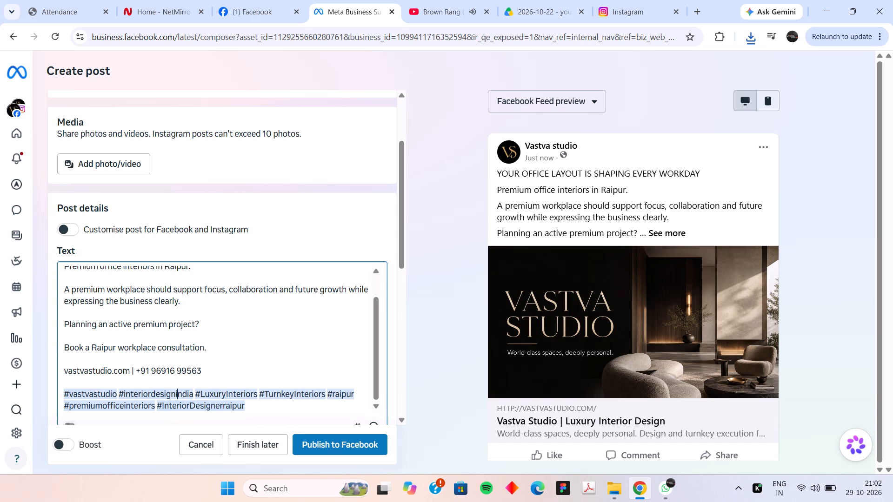
Change the capital letters in the third hashtag to lowercase so it reads #luxuryinteriors.
{"action": "key", "text": "Right"}
{"action": "key", "text": "Right"}
{"action": "key", "text": "Right"}
{"action": "key", "text": "Right"}
{"action": "key", "text": "Right"}
{"action": "key", "text": "Right"}
{"action": "key", "text": "Right"}
{"action": "key", "text": "BackSpace"}
{"action": "key", "text": "l"}
{"action": "key", "text": "Right"}
{"action": "key", "text": "Right"}
{"action": "key", "text": "Right"}
{"action": "key", "text": "Right"}
{"action": "key", "text": "Right"}
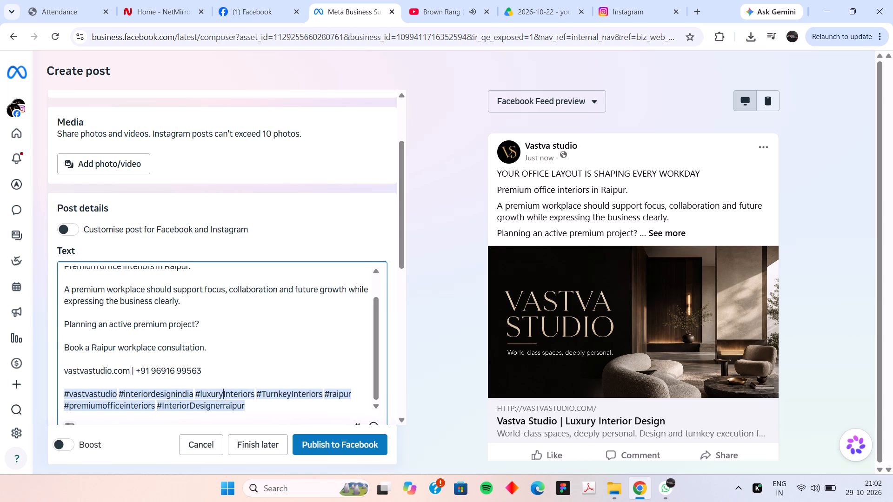
{"action": "key", "text": "Right"}
{"action": "key", "text": "BackSpace"}
{"action": "key", "text": "i"}
Change the initial capital T in the #TurnkeyInteriors hashtag to lowercase and move on to its capital I.
{"action": "key", "text": "Right"}
{"action": "key", "text": "Right"}
{"action": "key", "text": "Right"}
{"action": "key", "text": "Right"}
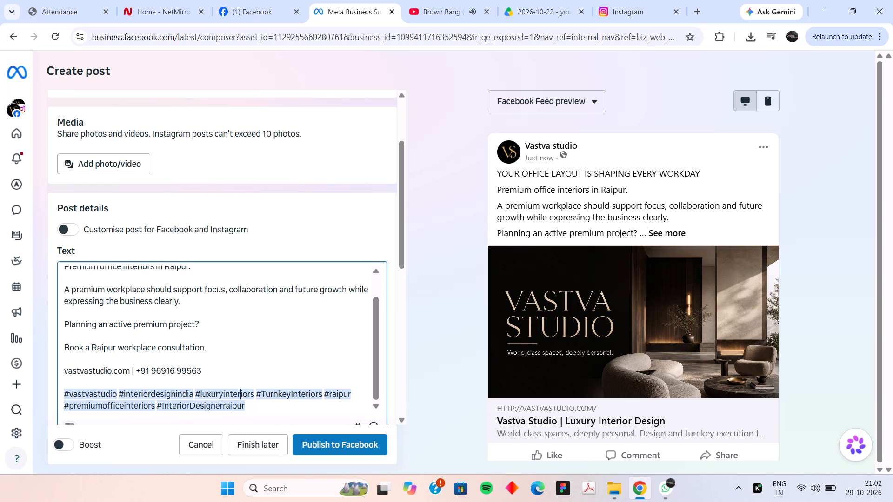
{"action": "key", "text": "Right"}
{"action": "key", "text": "Right"}
{"action": "key", "text": "Right"}
{"action": "key", "text": "Right"}
{"action": "key", "text": "Right"}
{"action": "key", "text": "Right"}
{"action": "key", "text": "Right"}
{"action": "key", "text": "BackSpace"}
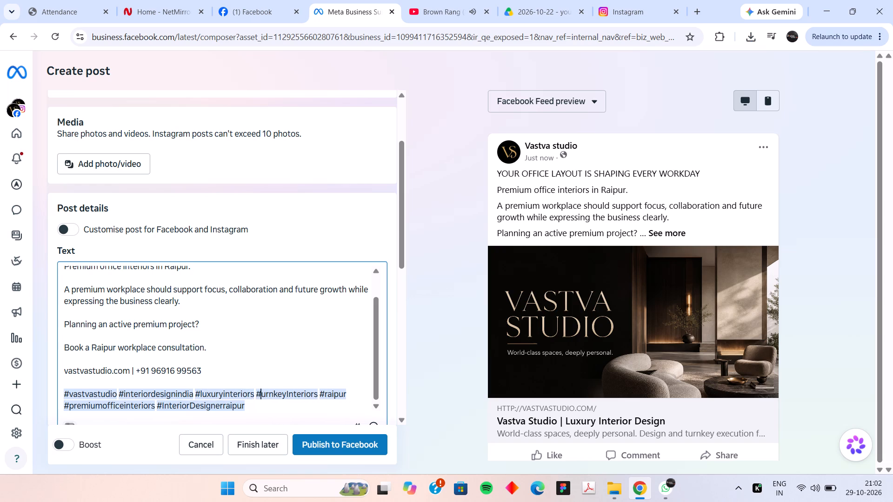
{"action": "key", "text": "t"}
{"action": "key", "text": "Right"}
{"action": "key", "text": "Right"}
{"action": "key", "text": "Right"}
{"action": "key", "text": "Right"}
{"action": "key", "text": "Right"}
{"action": "key", "text": "Right"}
{"action": "key", "text": "Right"}
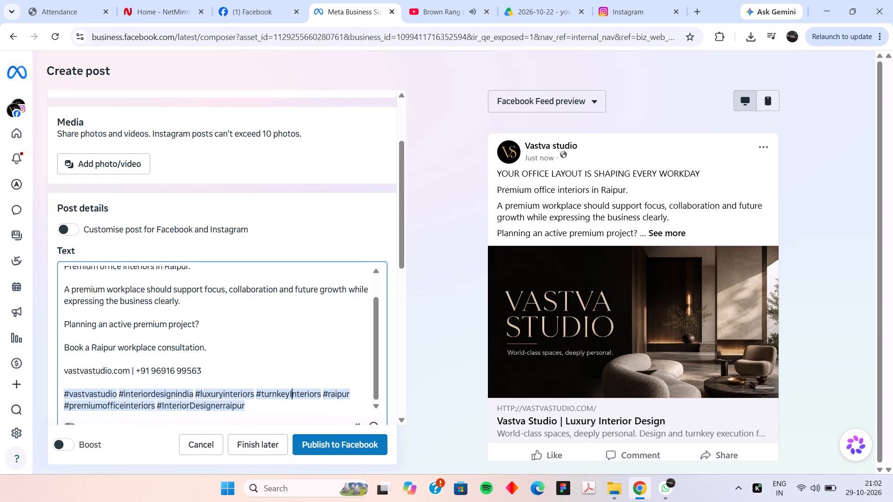
Change the remaining capital I in the fourth hashtag to lowercase so it reads #turnkeyinteriors.
{"action": "key", "text": "BackSpace"}
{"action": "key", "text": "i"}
{"action": "key", "text": "Right"}
{"action": "key", "text": "Right"}
{"action": "key", "text": "Right"}
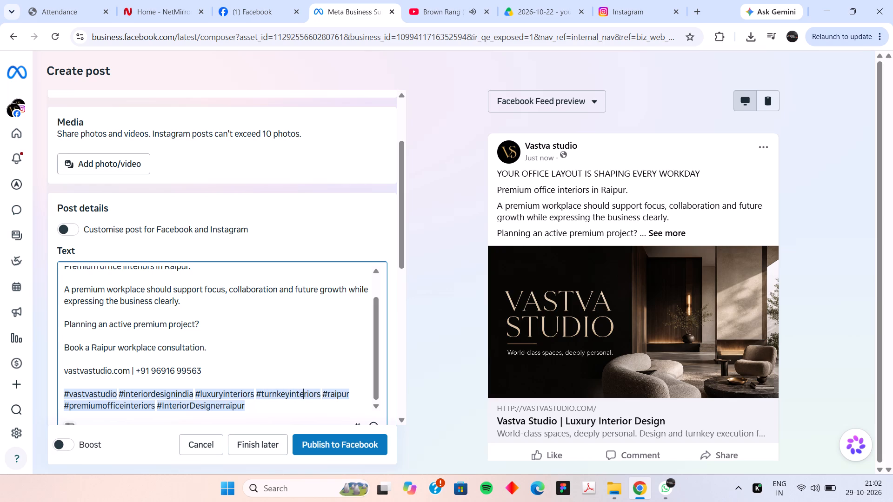
{"action": "key", "text": "Right"}
{"action": "key", "text": "Right"}
{"action": "key", "text": "Right"}
{"action": "key", "text": "Right"}
{"action": "key", "text": "Right"}
{"action": "key", "text": "Right"}
{"action": "key", "text": "Right"}
{"action": "key", "text": "Right"}
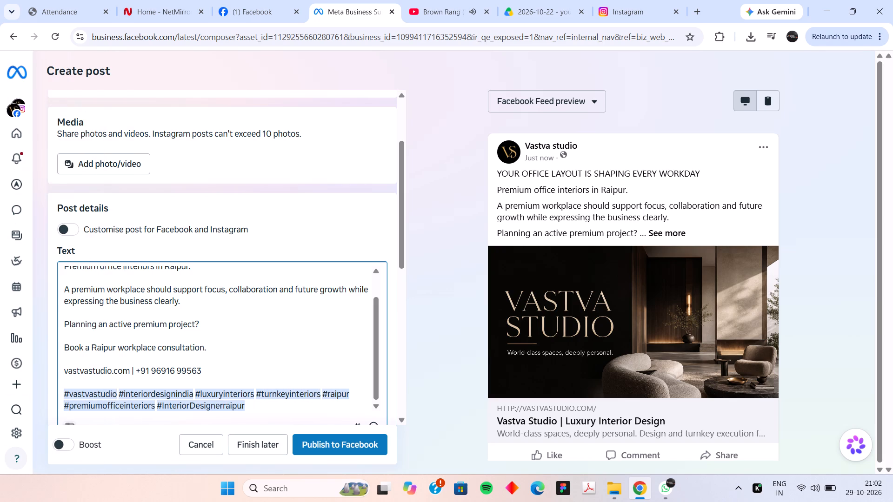
Change the capital I and D in the last hashtag to lowercase so it reads #interiordesignerraipur.
{"action": "left_click", "coordinate": [166, 404]}
{"action": "key", "text": "BackSpace"}
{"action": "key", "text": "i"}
{"action": "key", "text": "Right"}
{"action": "key", "text": "Right"}
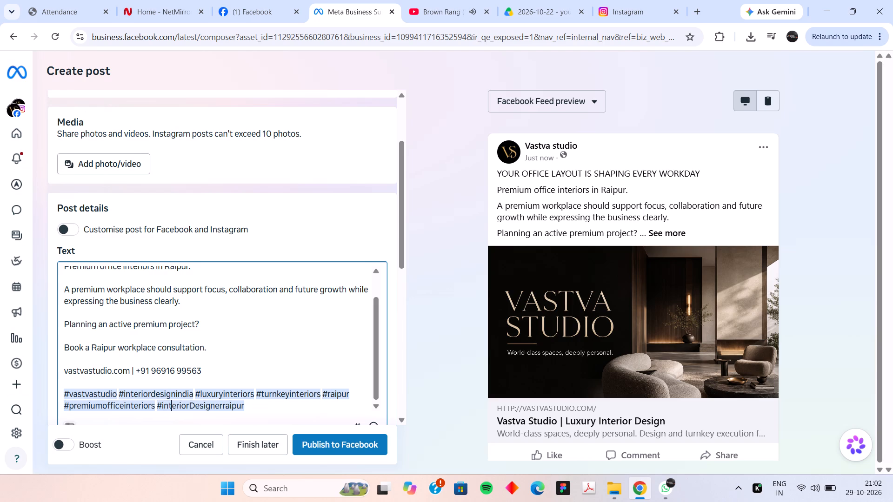
{"action": "key", "text": "Right"}
{"action": "key", "text": "Right"}
{"action": "key", "text": "Right"}
{"action": "key", "text": "Right"}
{"action": "key", "text": "Right"}
{"action": "key", "text": "Right"}
{"action": "key", "text": "BackSpace"}
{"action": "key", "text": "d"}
{"action": "key", "text": "Right"}
{"action": "key", "text": "Right"}
Add the eight office layout images from Downloads to the post, from 01-cover (11) through 08-enquire (6).
{"action": "scroll", "coordinate": [167, 350], "scroll_direction": "up", "scroll_amount": 5}
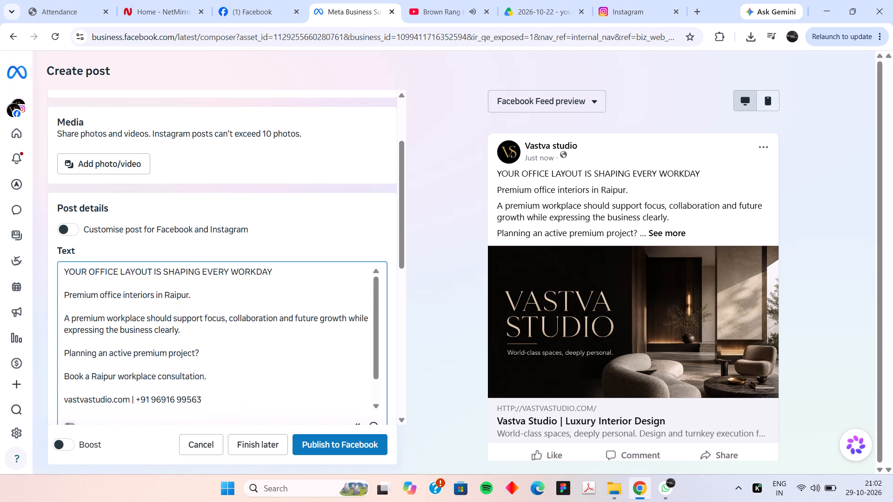
{"action": "scroll", "coordinate": [167, 350], "scroll_direction": "down", "scroll_amount": 5}
{"action": "scroll", "coordinate": [167, 350], "scroll_direction": "up", "scroll_amount": 3}
{"action": "left_click", "coordinate": [109, 166]}
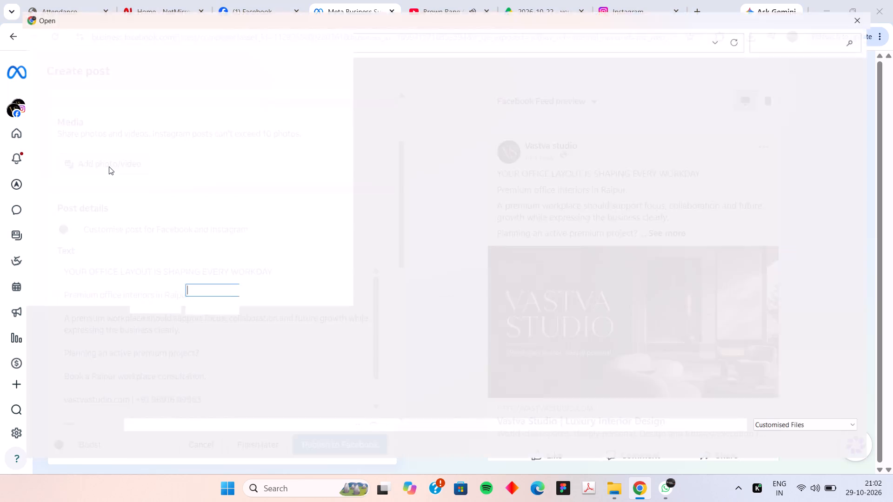
{"action": "left_click", "coordinate": [63, 161]}
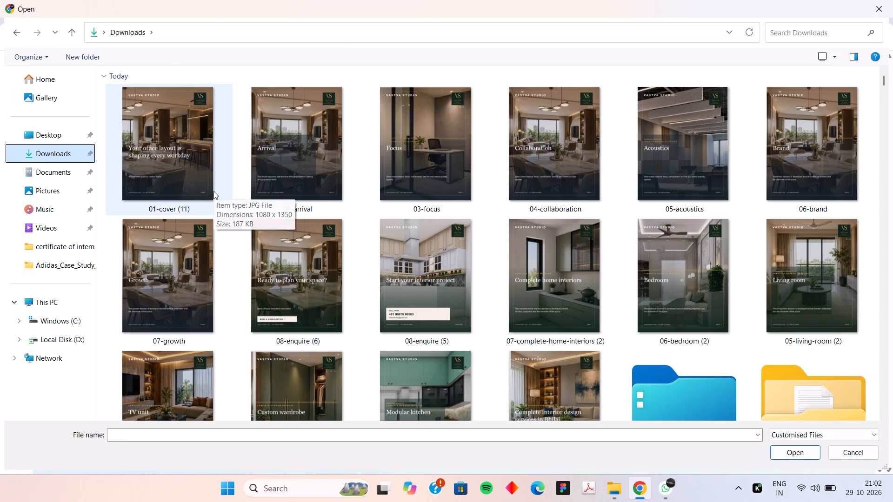
{"action": "left_click", "coordinate": [223, 152]}
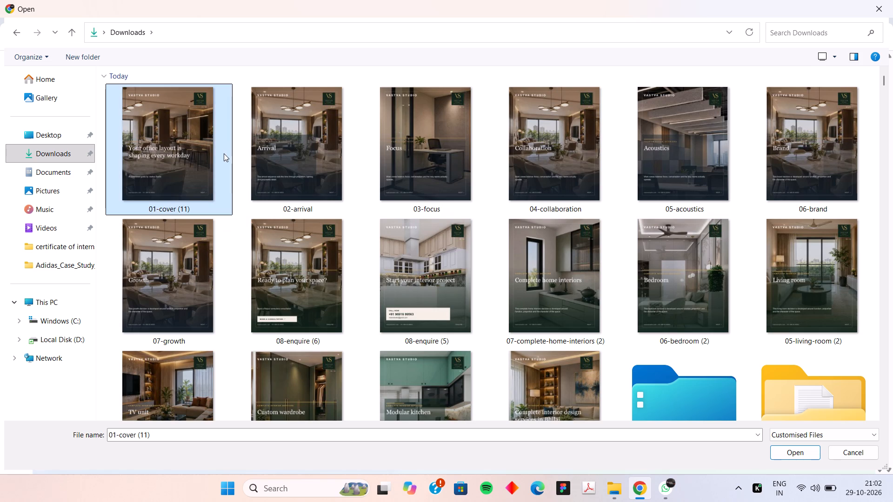
{"action": "left_click", "coordinate": [297, 244], "text": "shift"}
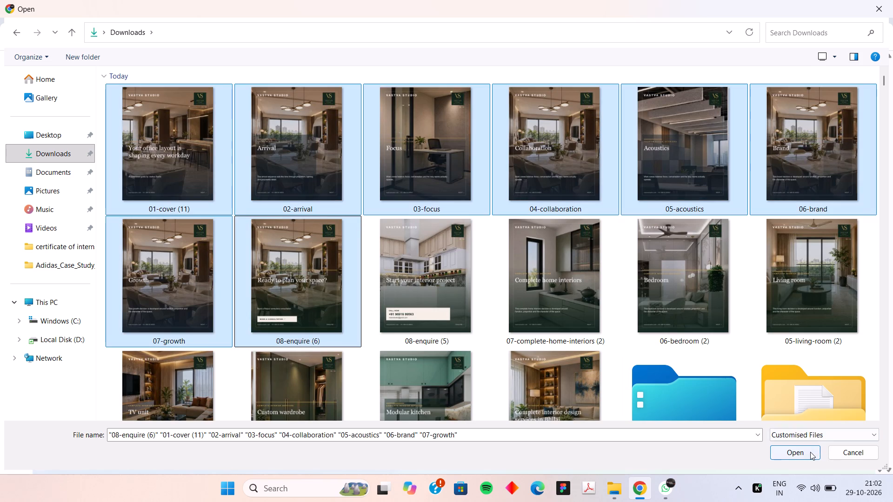
{"action": "left_click", "coordinate": [810, 452]}
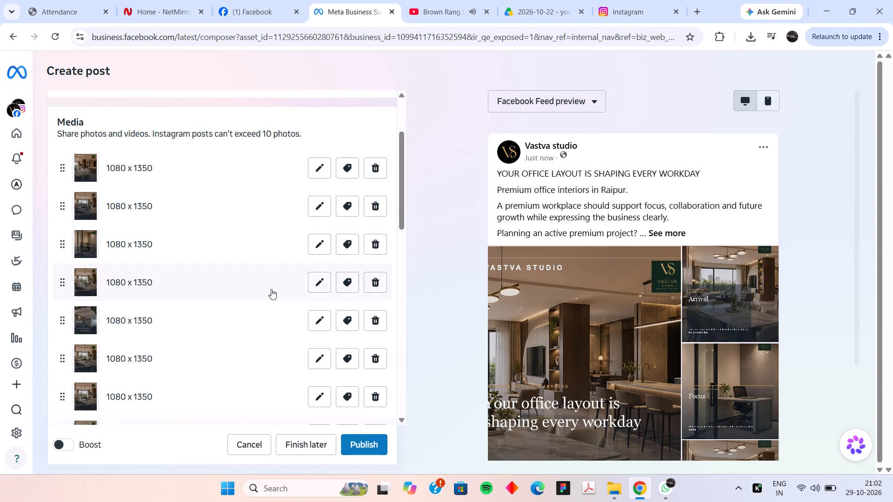
Search for raipur as the post's location and save Raipur City (Chhattisgarh).
{"action": "scroll", "coordinate": [271, 289], "scroll_direction": "up", "scroll_amount": 4}
{"action": "scroll", "coordinate": [271, 289], "scroll_direction": "down", "scroll_amount": 5}
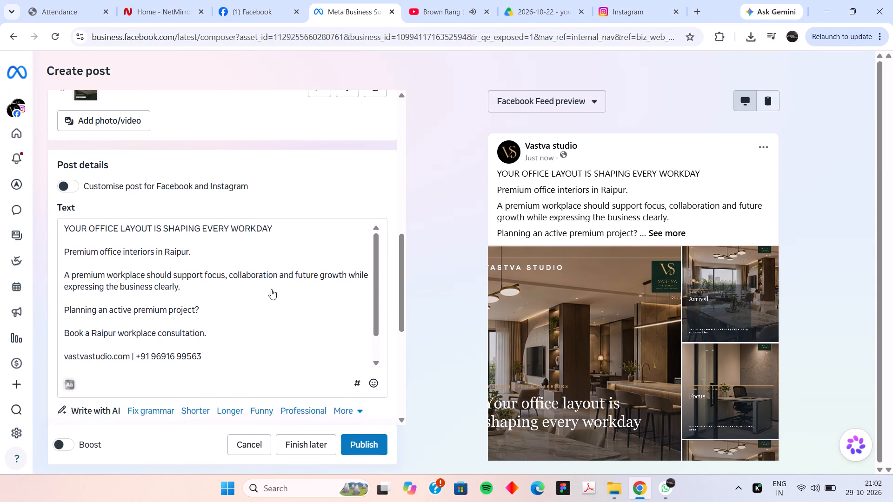
{"action": "scroll", "coordinate": [271, 289], "scroll_direction": "down", "scroll_amount": 2}
{"action": "left_click", "coordinate": [96, 414]}
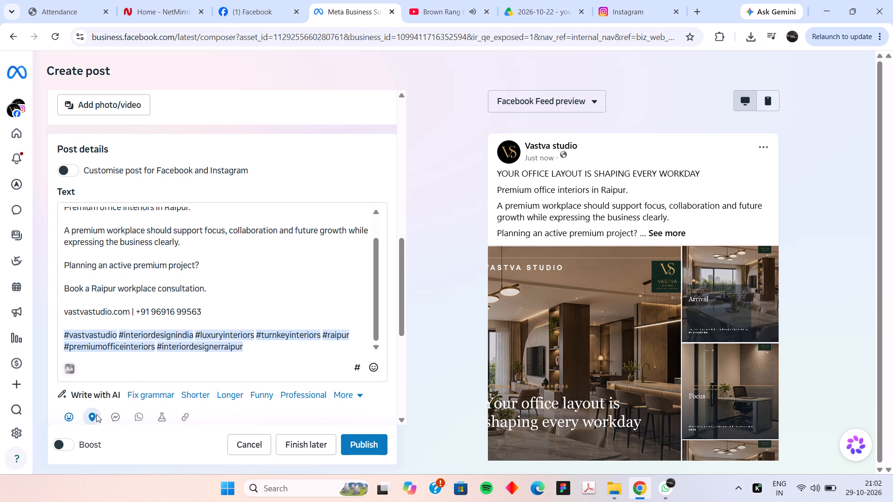
{"action": "left_click", "coordinate": [361, 197]}
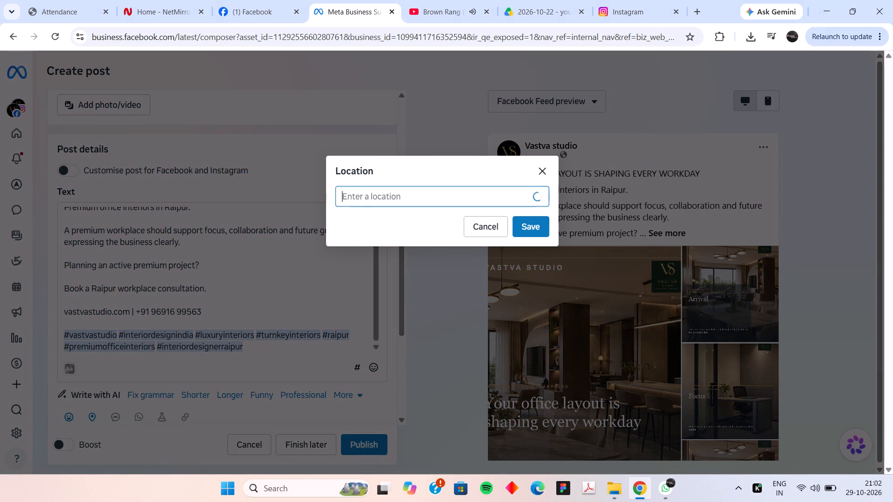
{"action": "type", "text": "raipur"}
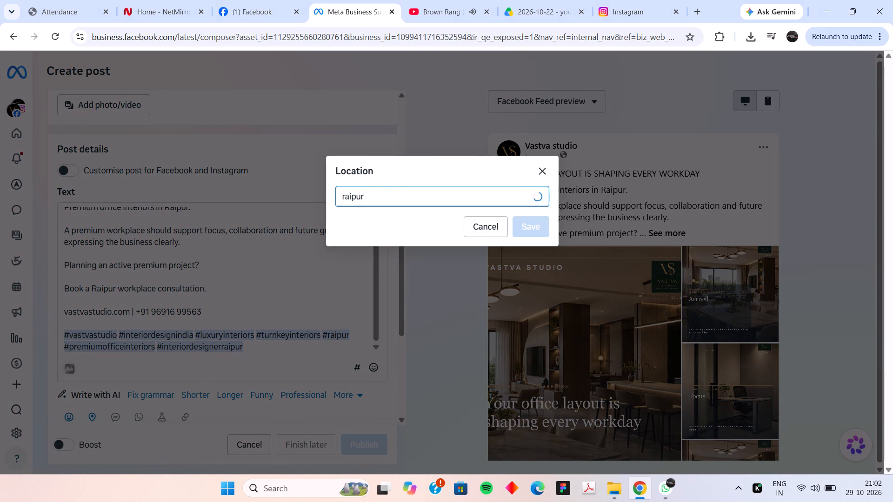
{"action": "left_click", "coordinate": [422, 223]}
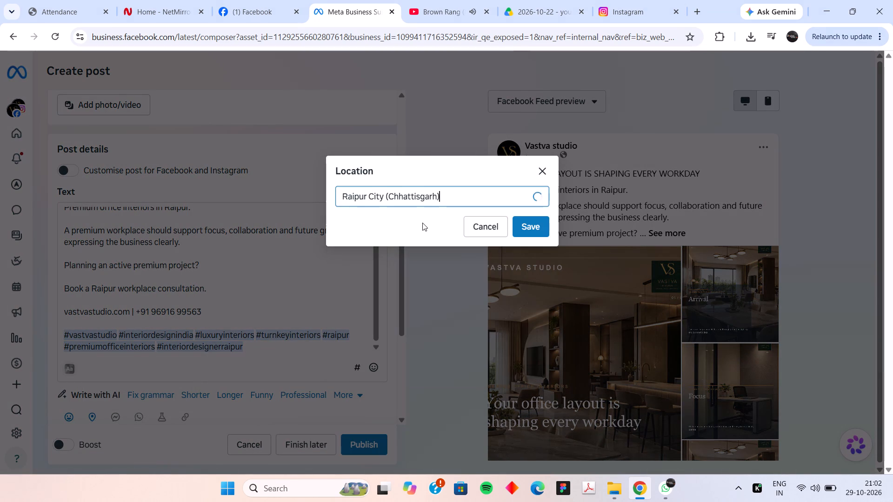
{"action": "left_click", "coordinate": [525, 229]}
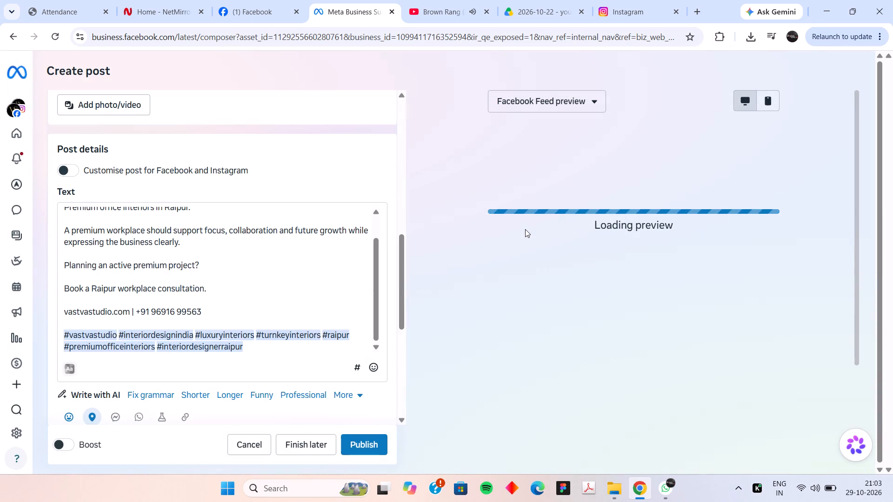
Turn on scheduling for the post and set both the Facebook and Instagram dates to 31 October 2026.
{"action": "scroll", "coordinate": [242, 311], "scroll_direction": "down", "scroll_amount": 2}
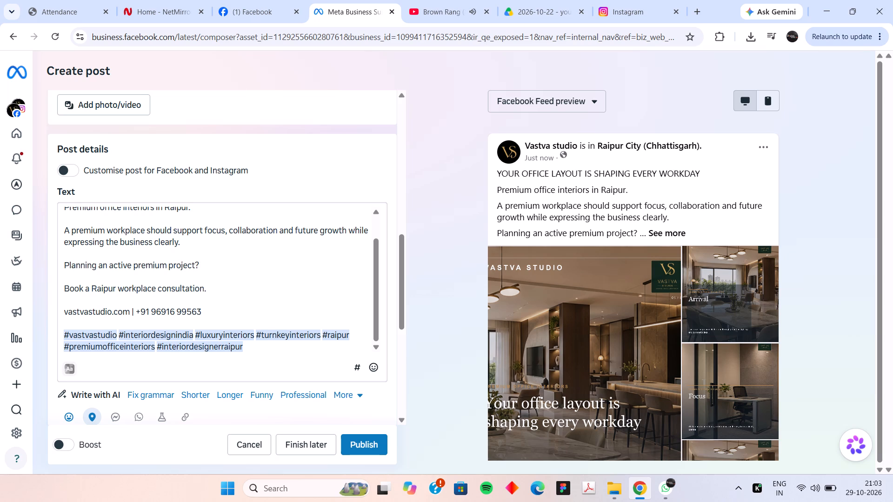
{"action": "scroll", "coordinate": [242, 311], "scroll_direction": "up", "scroll_amount": 2}
{"action": "scroll", "coordinate": [242, 311], "scroll_direction": "down", "scroll_amount": 5}
{"action": "scroll", "coordinate": [242, 311], "scroll_direction": "up", "scroll_amount": 6}
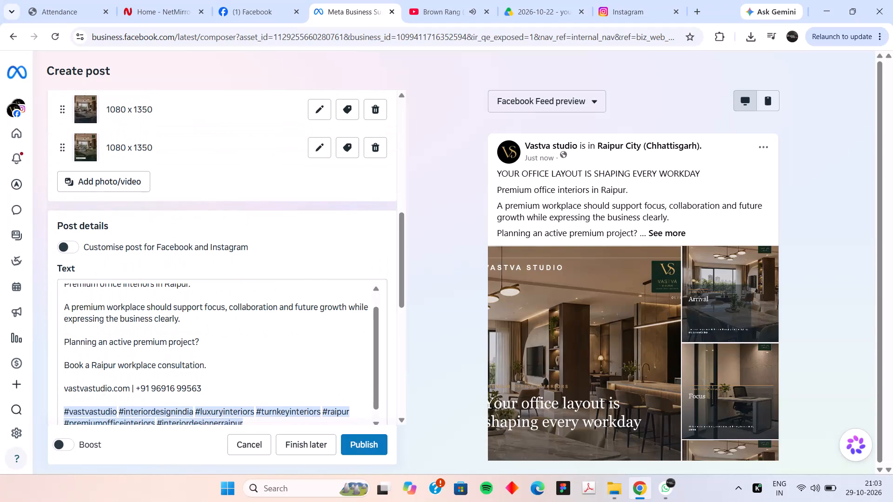
{"action": "scroll", "coordinate": [300, 265], "scroll_direction": "down", "scroll_amount": 4}
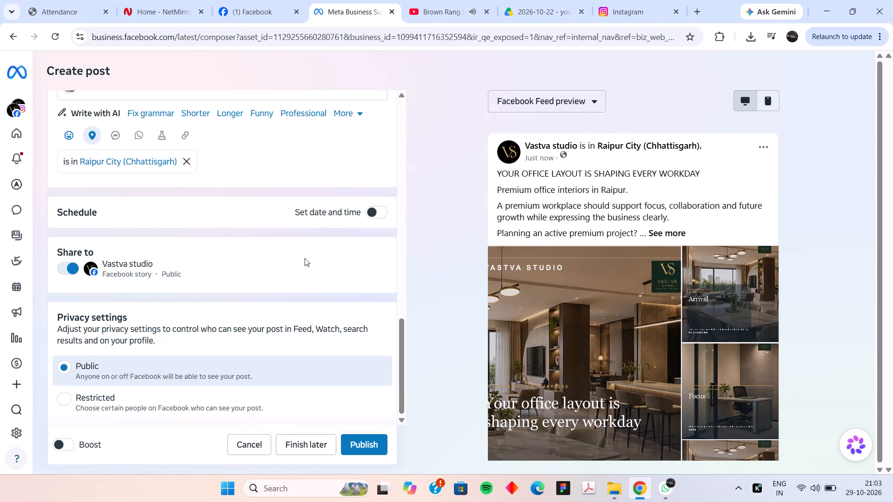
{"action": "left_click", "coordinate": [373, 196]}
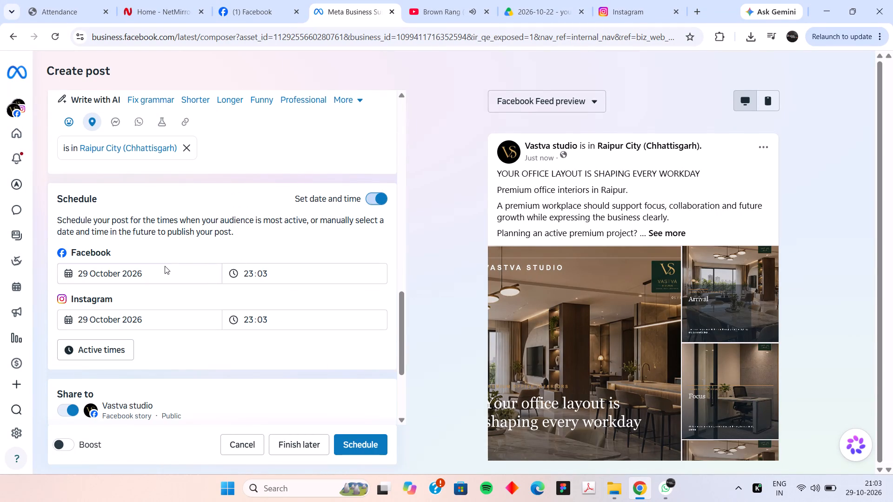
{"action": "left_click", "coordinate": [165, 266]}
{"action": "left_click", "coordinate": [137, 269]}
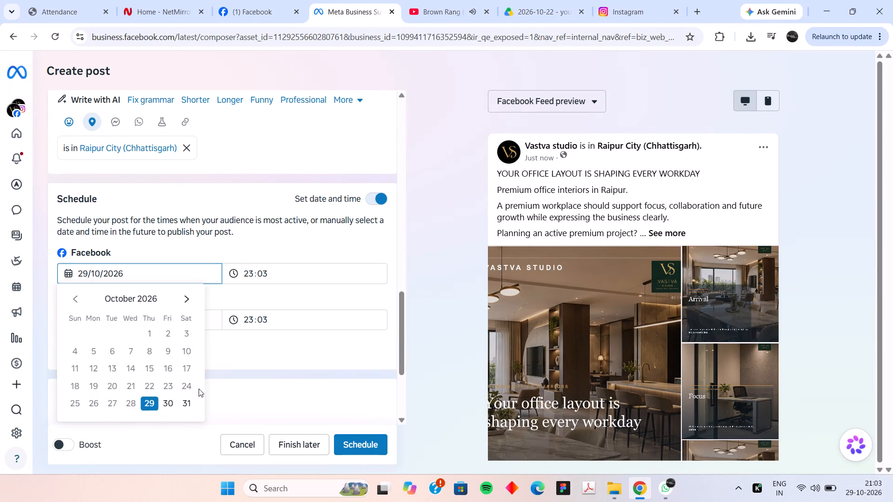
{"action": "left_click", "coordinate": [187, 398]}
{"action": "left_click", "coordinate": [144, 317]}
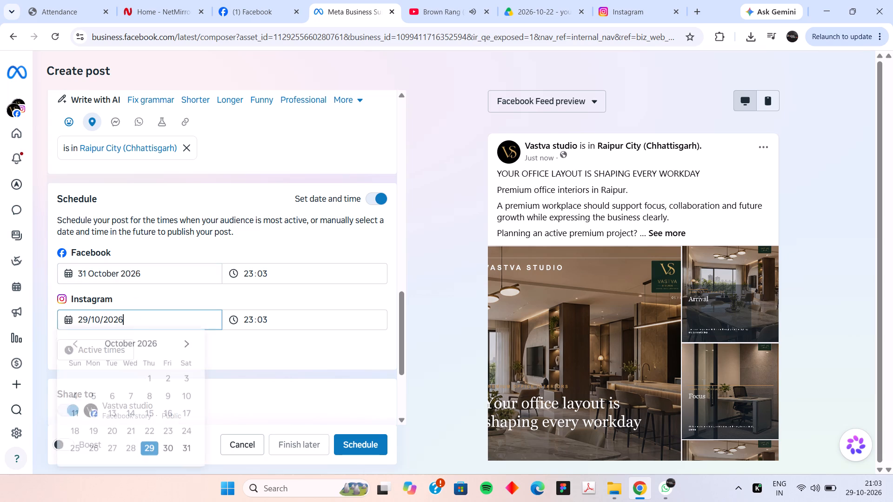
{"action": "left_click", "coordinate": [188, 441]}
{"action": "left_click", "coordinate": [186, 451]}
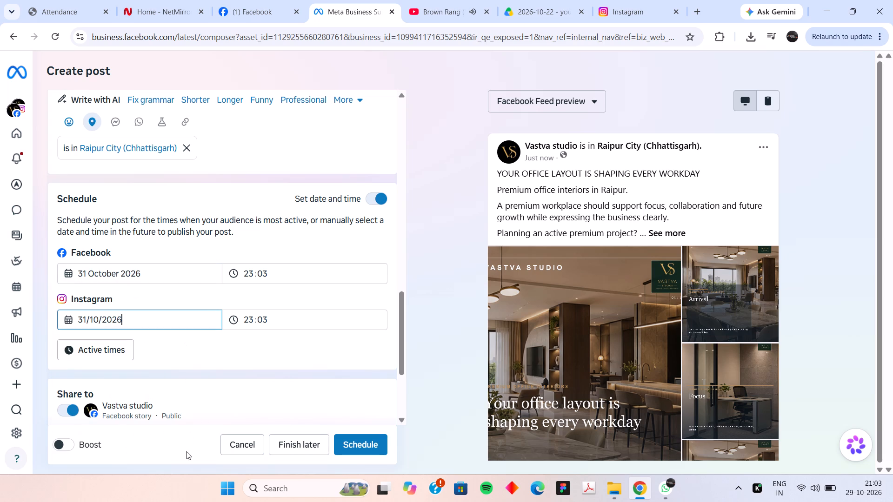
Look at the suggested active times for Facebook and Instagram, and close them without choosing one.
{"action": "left_click", "coordinate": [95, 344]}
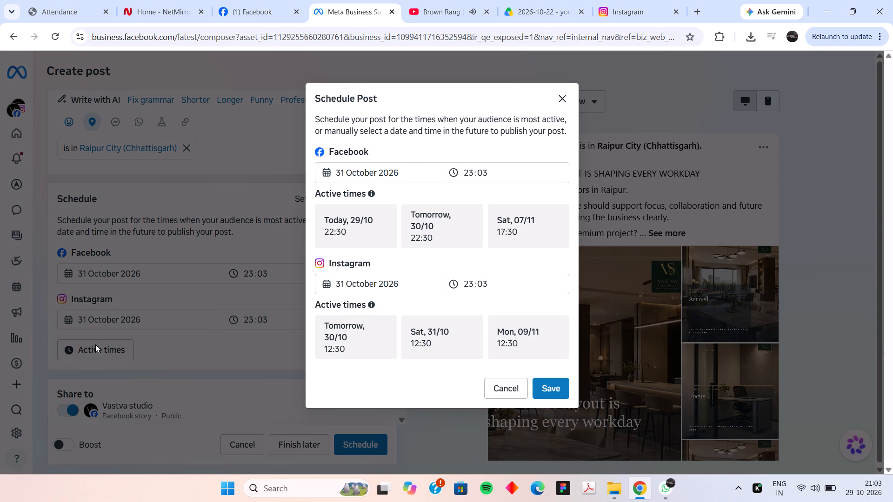
{"action": "left_click", "coordinate": [560, 104]}
Set both the Facebook and Instagram scheduled times to 11:30.
{"action": "left_click", "coordinate": [290, 275]}
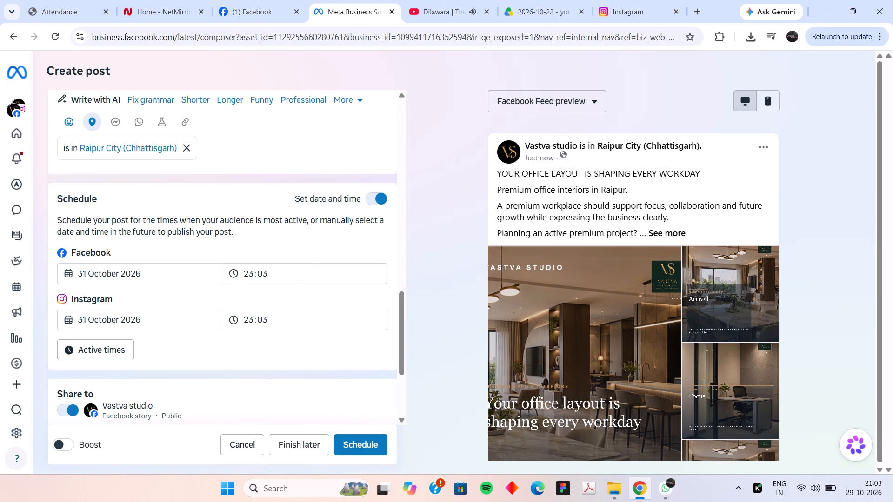
{"action": "left_click", "coordinate": [263, 273]}
{"action": "left_click", "coordinate": [247, 277]}
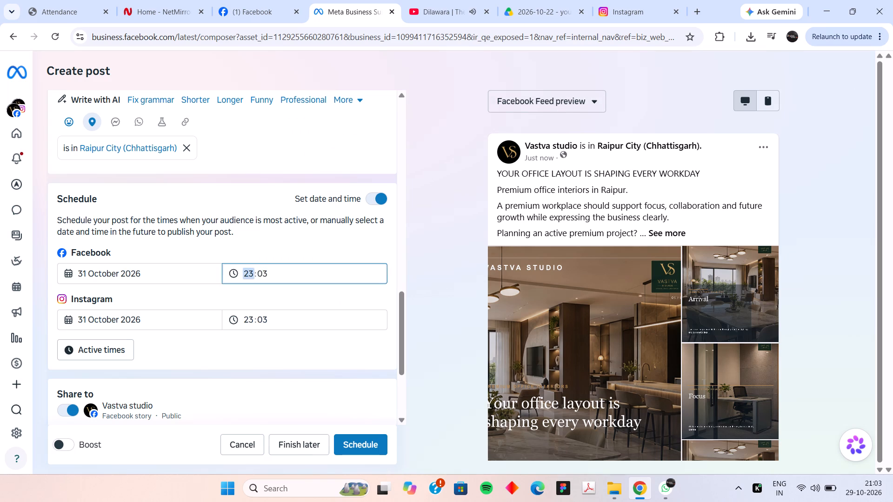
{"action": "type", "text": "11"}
{"action": "left_click", "coordinate": [263, 276]}
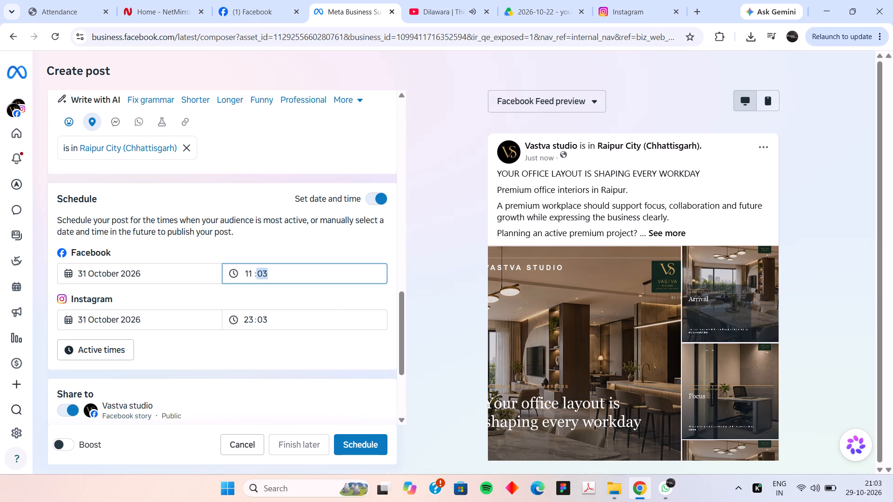
{"action": "left_click", "coordinate": [263, 276]}
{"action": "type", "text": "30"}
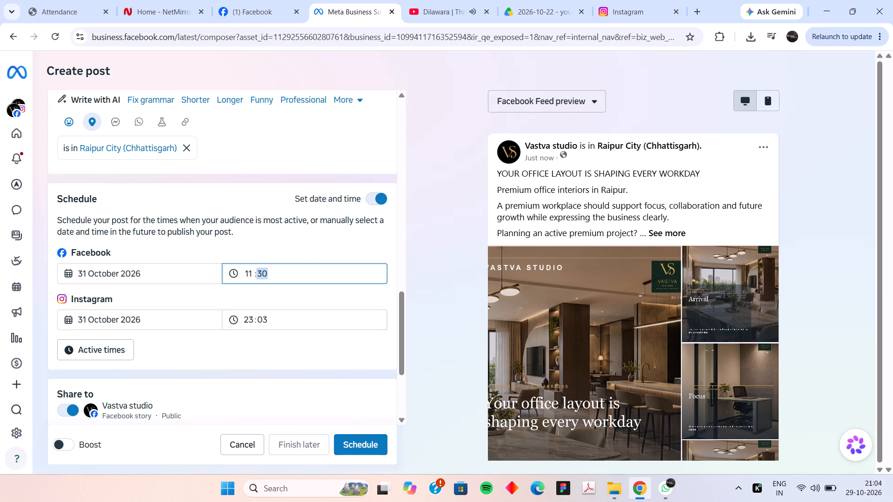
{"action": "left_click", "coordinate": [247, 319]}
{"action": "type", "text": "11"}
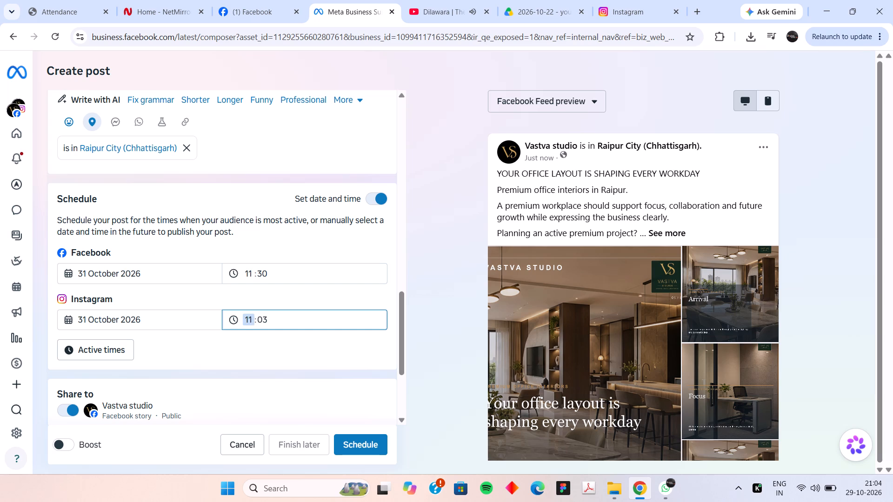
{"action": "left_click", "coordinate": [260, 319]}
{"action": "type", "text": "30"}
Schedule the office layout post and dismiss the boost offer.
{"action": "left_click", "coordinate": [353, 437]}
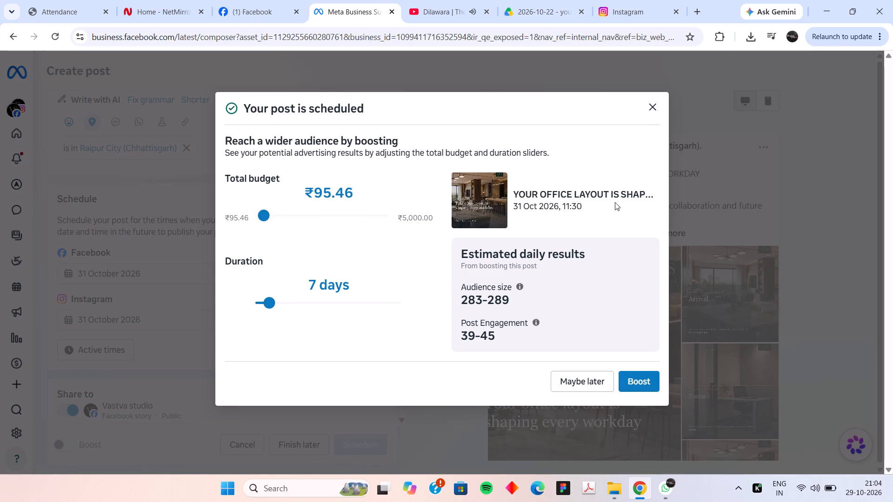
{"action": "left_click", "coordinate": [652, 105]}
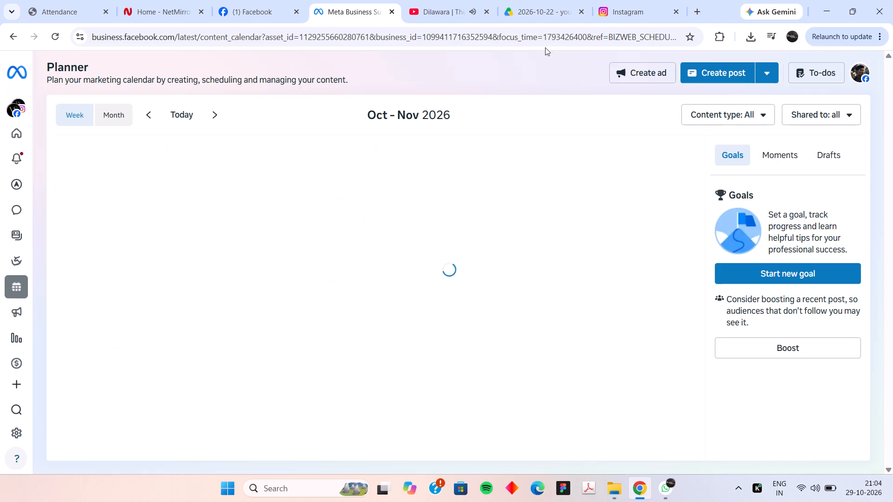
Switch to the YouTube video that is playing.
{"action": "left_click", "coordinate": [453, 0]}
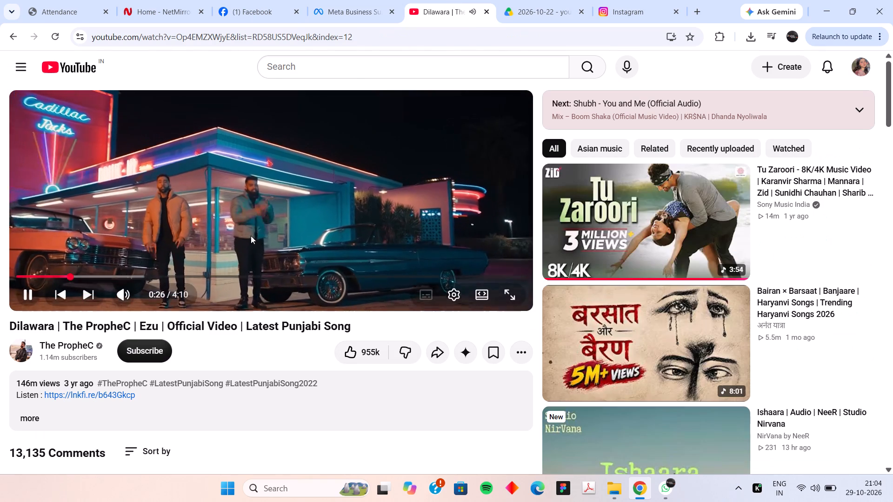
Search YouTube for "honey singh sonakshi sinha song" and play the official Desi Kalakaar full video song.
{"action": "left_click", "coordinate": [251, 236]}
{"action": "left_click", "coordinate": [293, 68]}
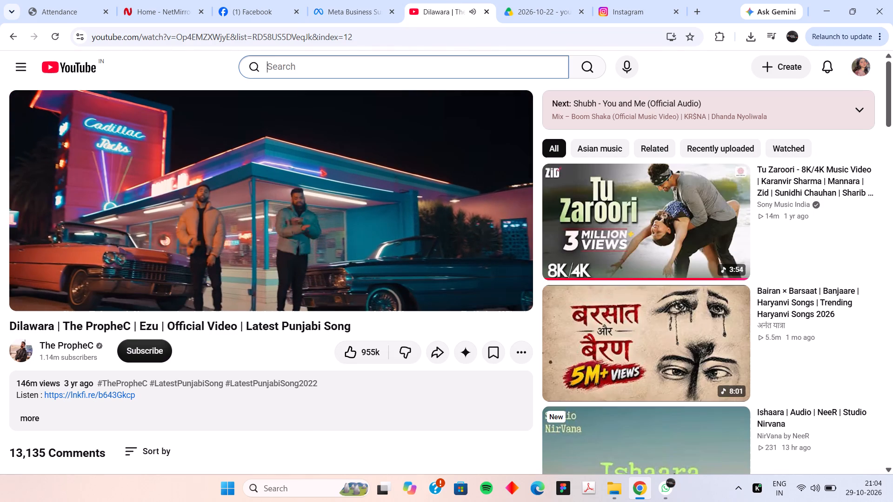
{"action": "type", "text": "honey singh"}
{"action": "key", "text": "space"}
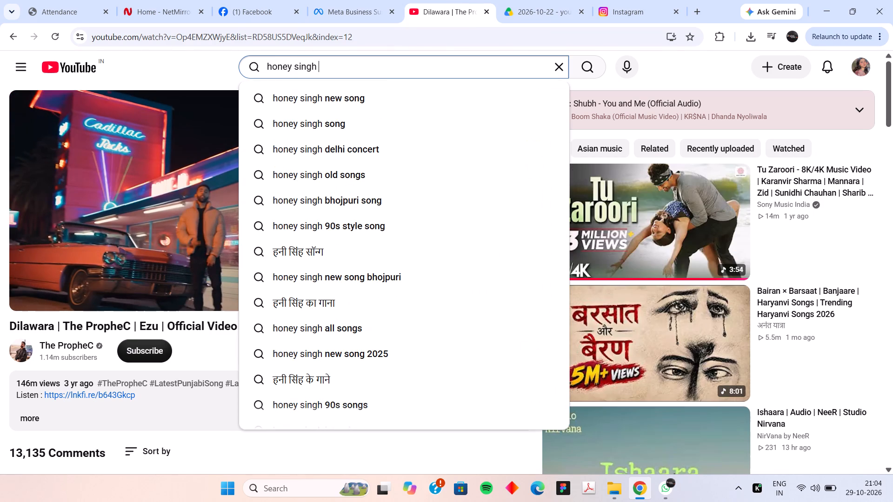
{"action": "key", "text": "a"}
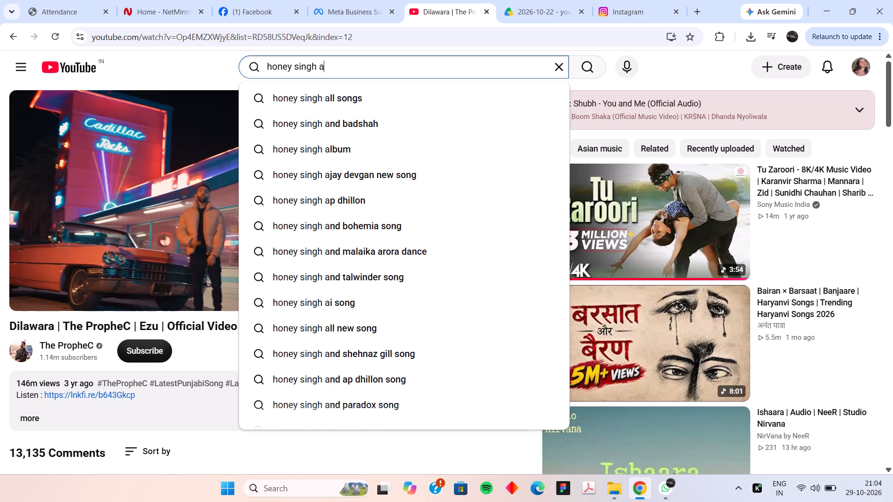
{"action": "key", "text": "BackSpace"}
{"action": "type", "text": "son"}
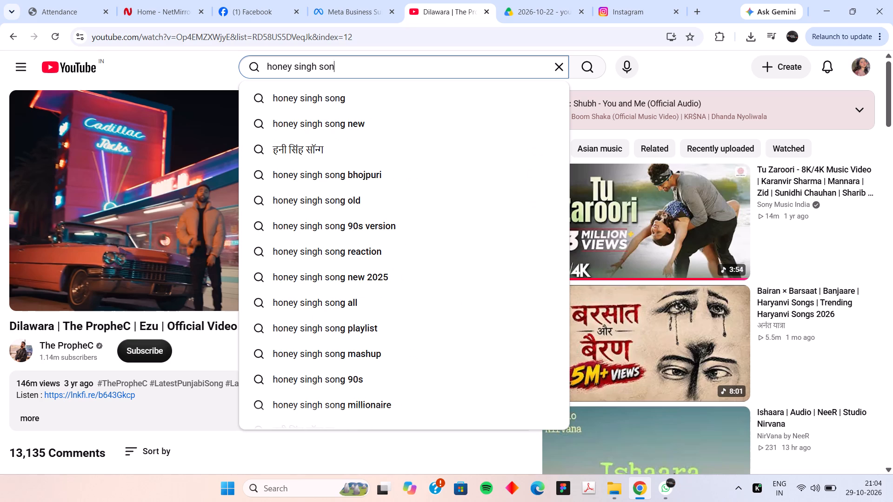
{"action": "key", "text": "a"}
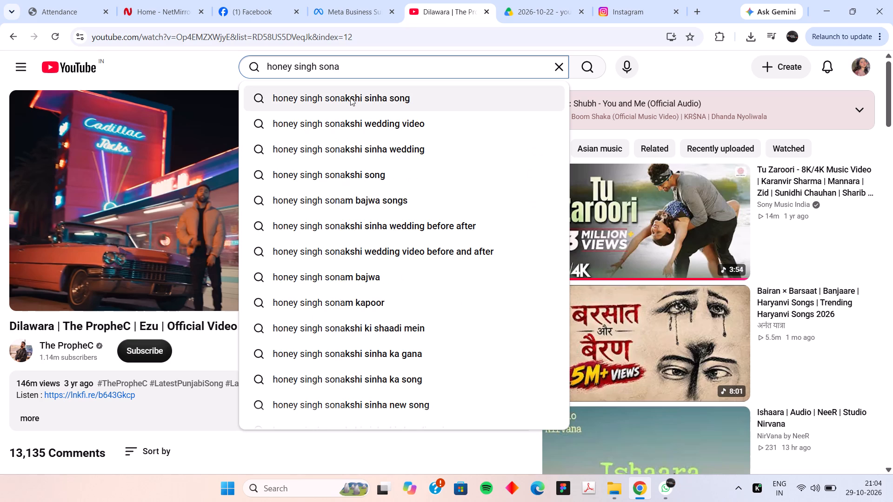
{"action": "left_click", "coordinate": [355, 102]}
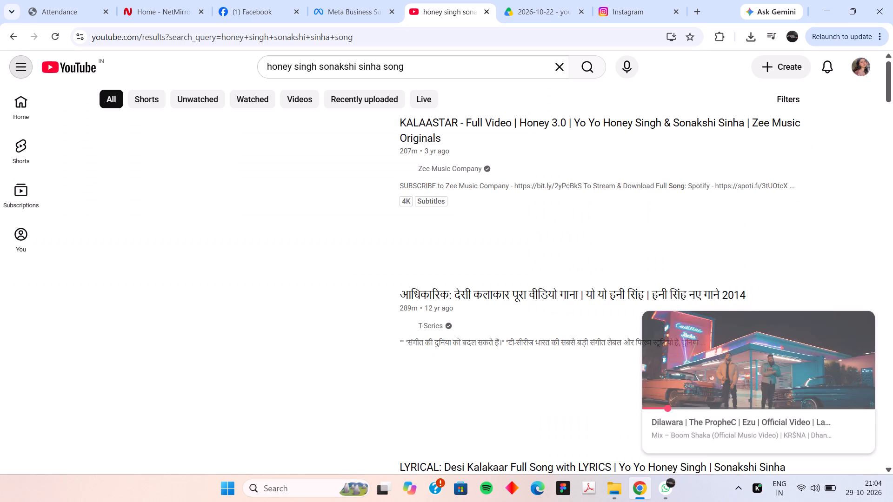
{"action": "left_click", "coordinate": [287, 207]}
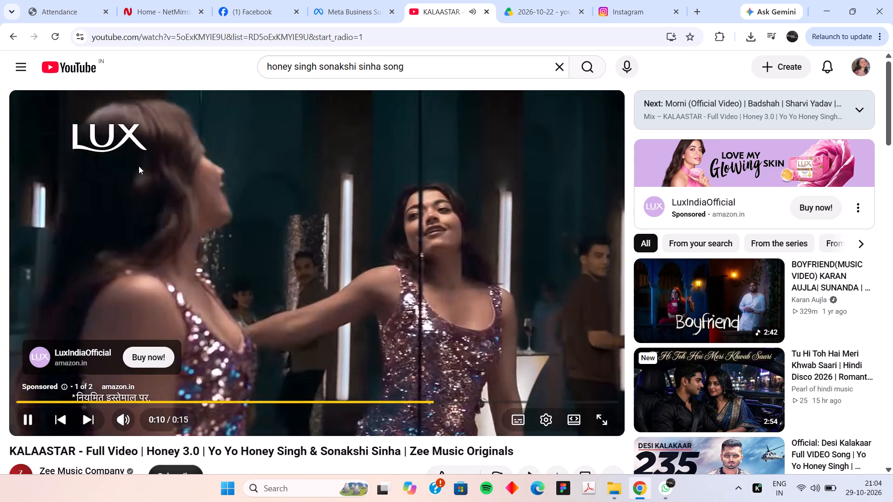
{"action": "left_click", "coordinate": [11, 41]}
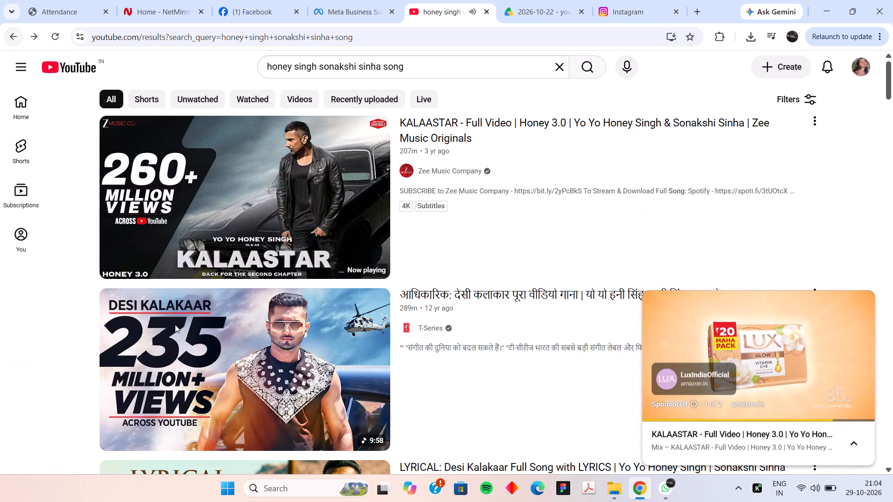
{"action": "left_click", "coordinate": [176, 326]}
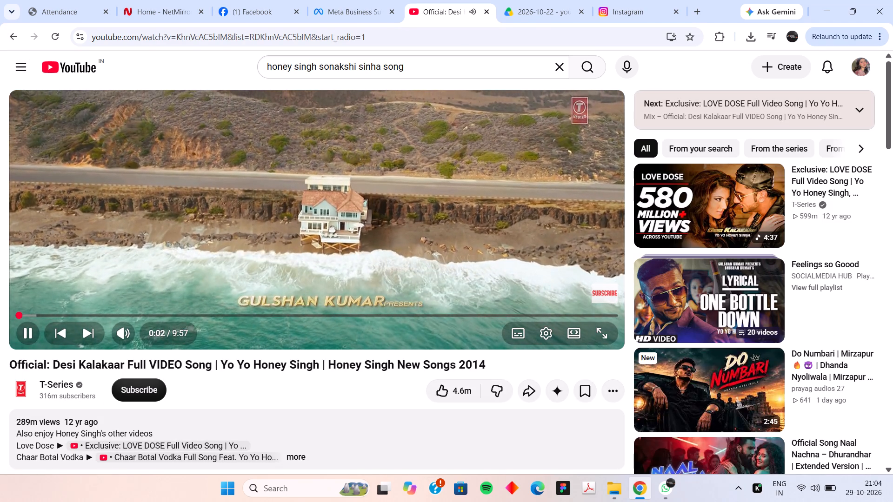
Switch to Meta Business Suite and check this week's scheduled posts in the Planner.
{"action": "left_click", "coordinate": [353, 0]}
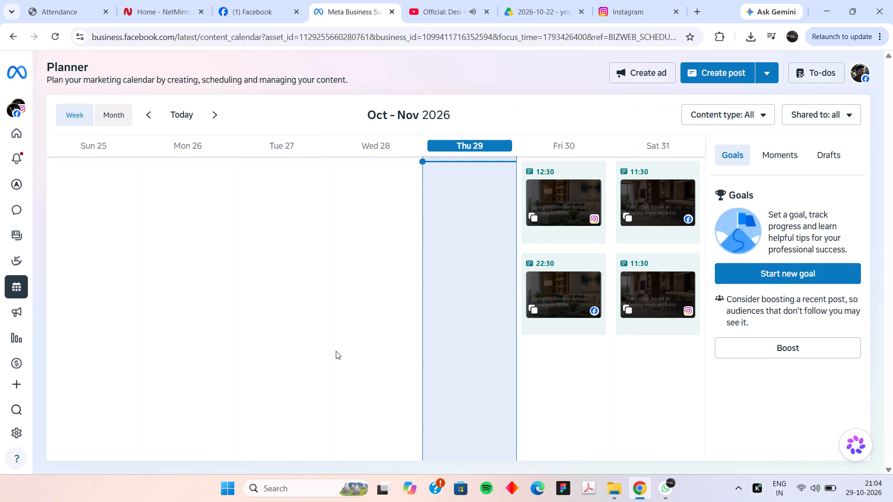
{"action": "scroll", "coordinate": [262, 302], "scroll_direction": "up", "scroll_amount": 2}
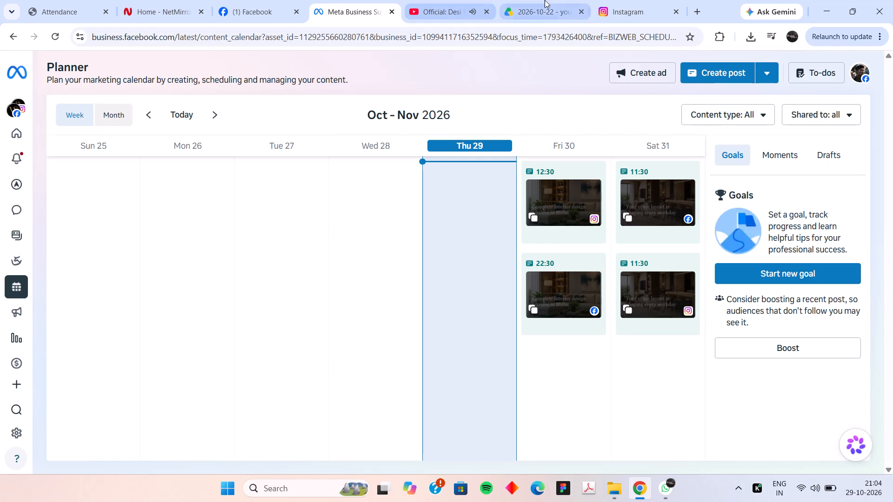
Switch to Drive, close the caption.txt preview and return to the 2026-10 - October 2026 folder.
{"action": "left_click", "coordinate": [545, 0]}
{"action": "left_click", "coordinate": [22, 71]}
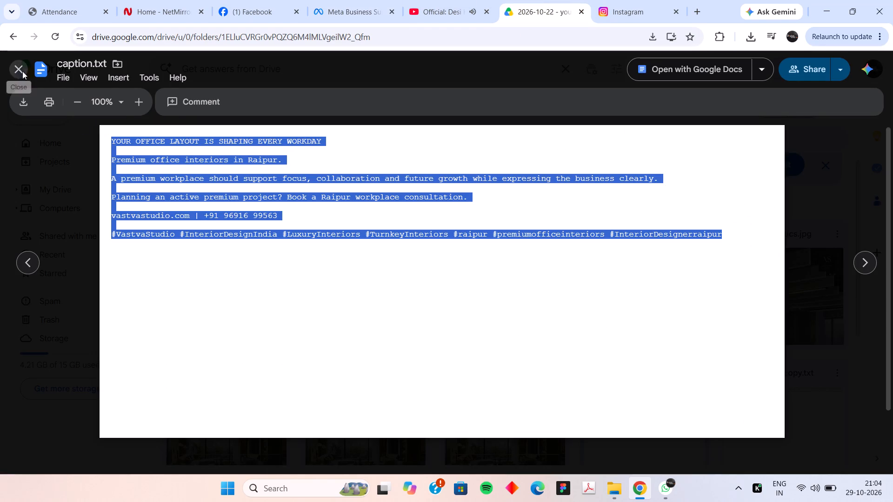
{"action": "left_click", "coordinate": [7, 37]}
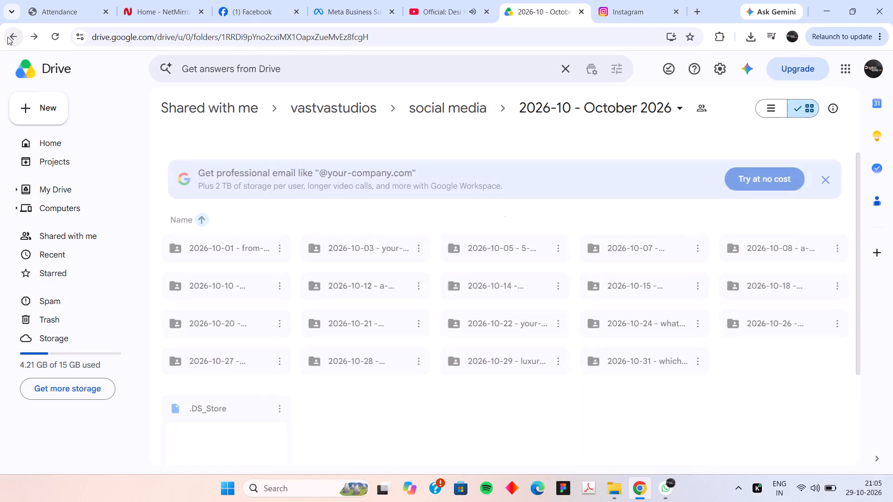
Open the 2026-10-24 post folder and download 07-enquire.jpg, 06-final-reveal.jpg and the 05-quality image.
{"action": "double_click", "coordinate": [621, 317]}
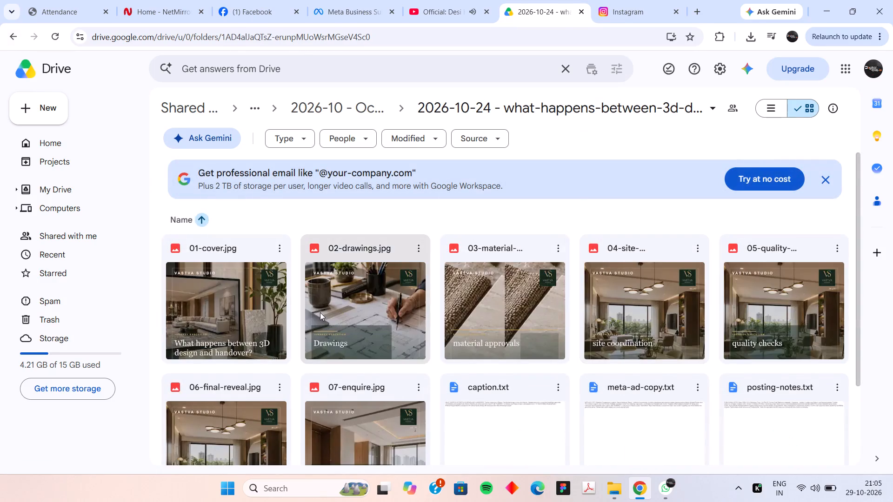
{"action": "scroll", "coordinate": [320, 312], "scroll_direction": "down", "scroll_amount": 1}
{"action": "left_click", "coordinate": [425, 346]}
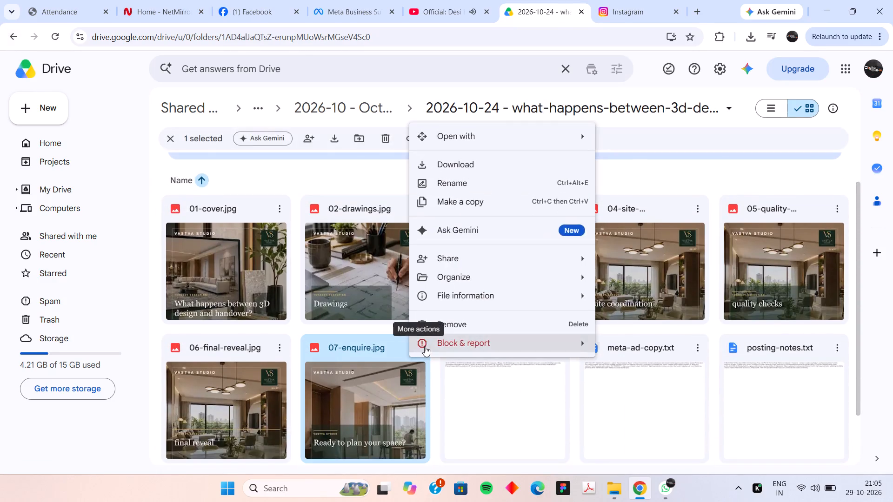
{"action": "left_click", "coordinate": [459, 161]}
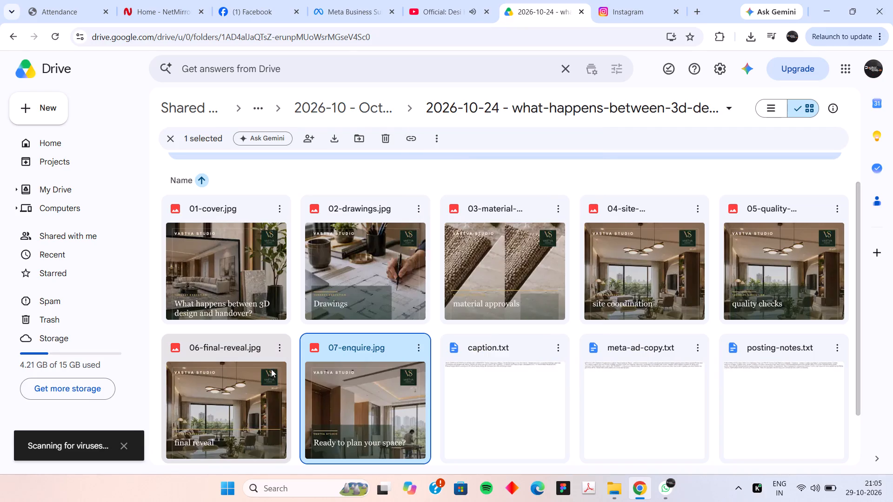
{"action": "left_click", "coordinate": [282, 342]}
{"action": "left_click", "coordinate": [347, 158]}
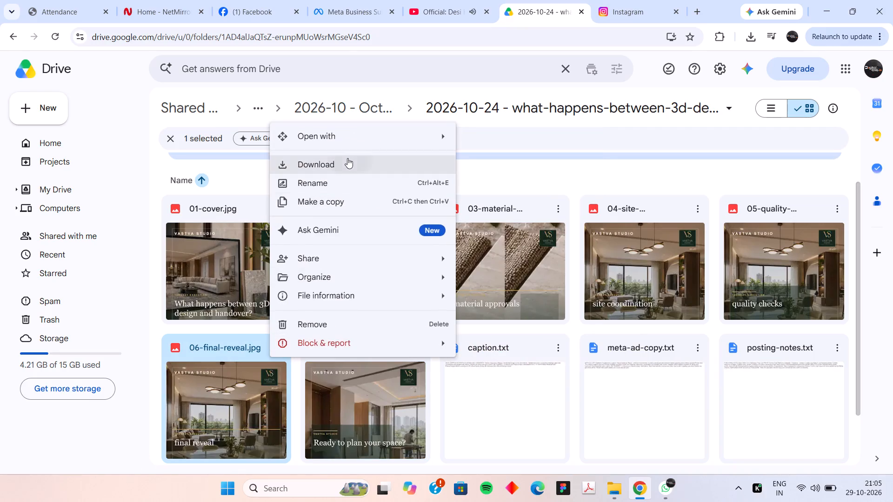
{"action": "left_click", "coordinate": [840, 217]}
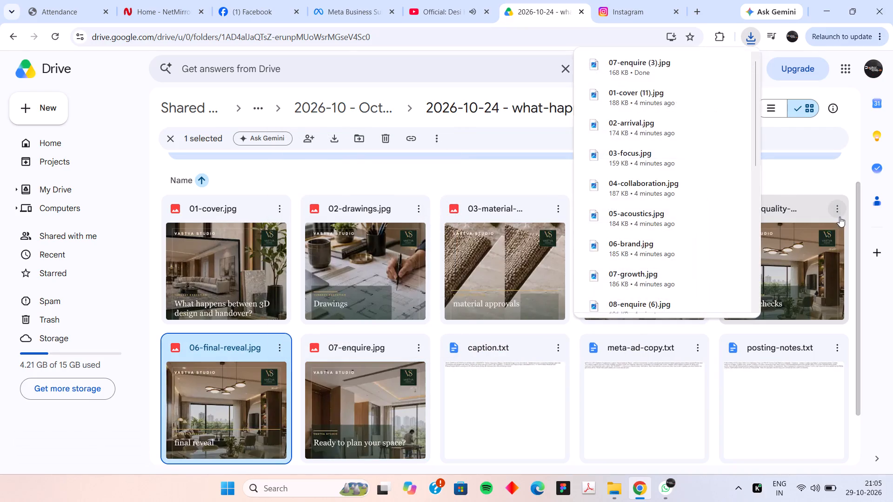
{"action": "left_click", "coordinate": [694, 267]}
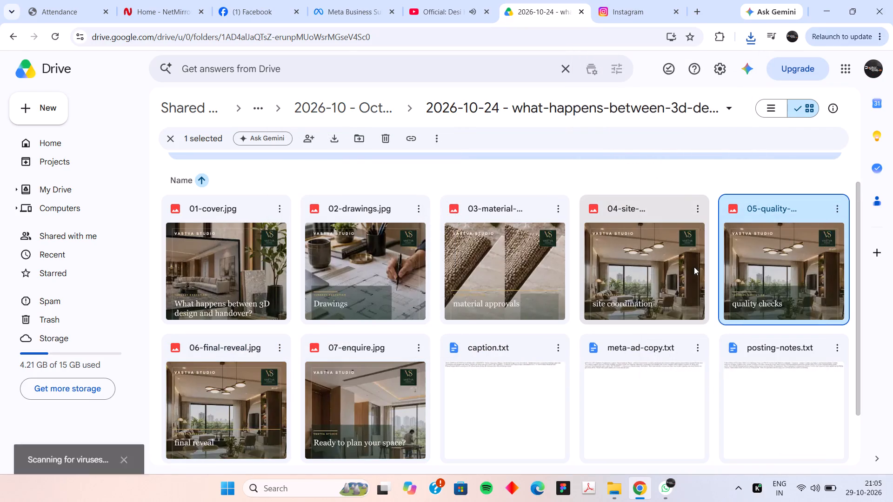
Download the 04-site and 03-material images, 02-drawings.jpg and 01-cover.jpg from the 2026-10-24 folder.
{"action": "left_click", "coordinate": [694, 212]}
{"action": "left_click", "coordinate": [713, 266]}
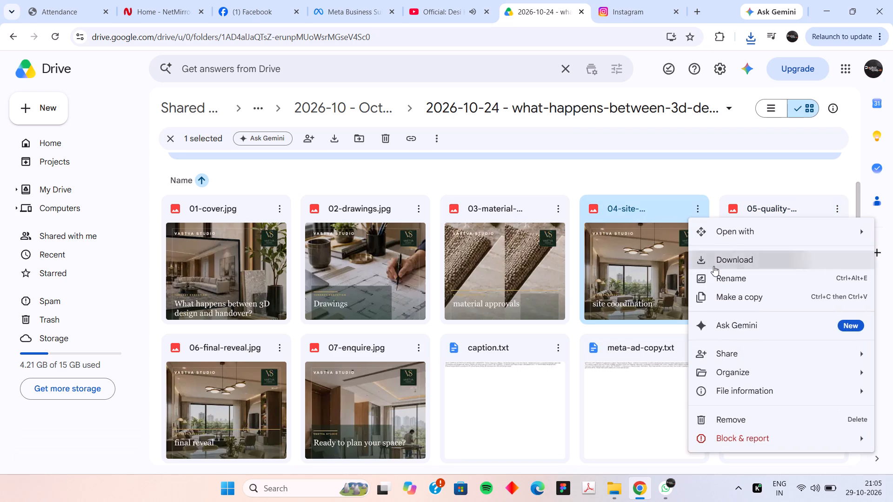
{"action": "left_click", "coordinate": [554, 212]}
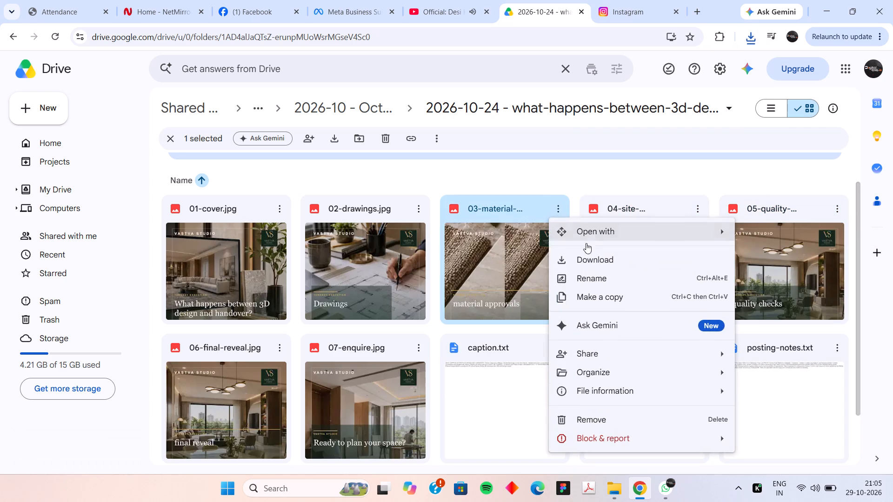
{"action": "left_click", "coordinate": [587, 252]}
{"action": "left_click", "coordinate": [417, 208]}
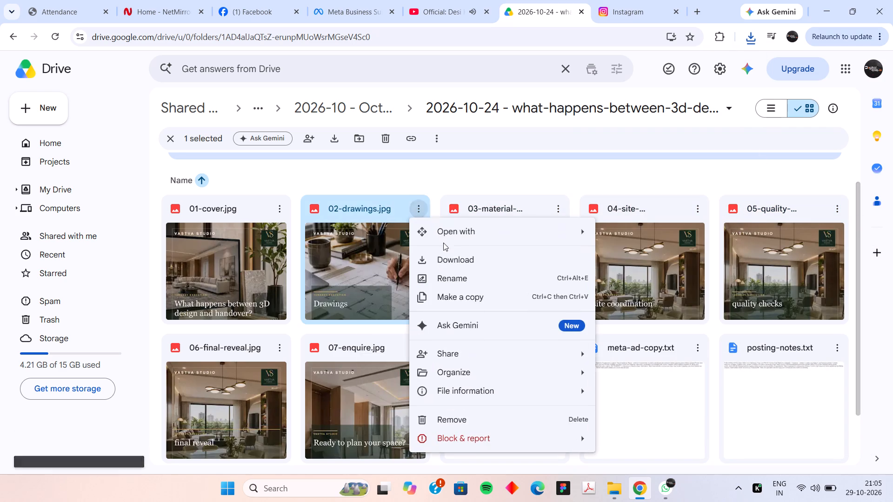
{"action": "left_click", "coordinate": [452, 253]}
{"action": "left_click", "coordinate": [279, 209]}
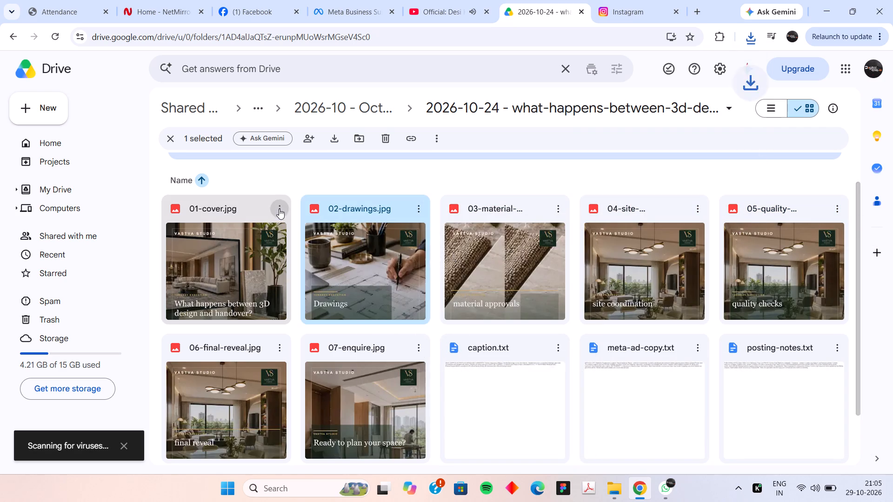
{"action": "left_click", "coordinate": [302, 260]}
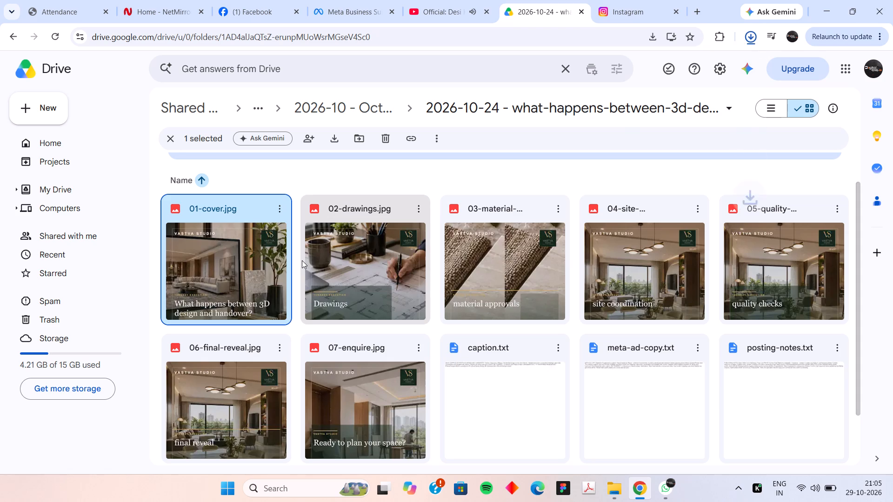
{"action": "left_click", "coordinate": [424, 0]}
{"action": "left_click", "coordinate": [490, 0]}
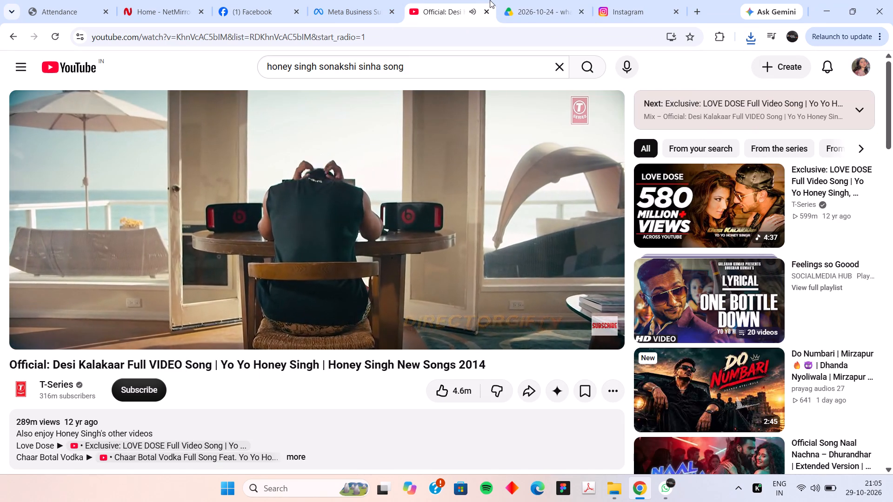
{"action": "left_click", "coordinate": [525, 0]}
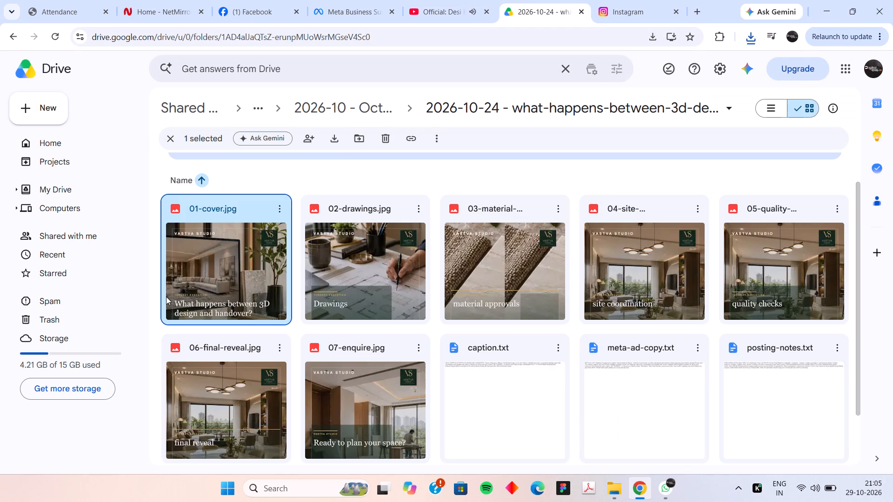
Open caption.txt in the 2026-10-24 folder and select the caption from its heading through the hashtags.
{"action": "double_click", "coordinate": [519, 393]}
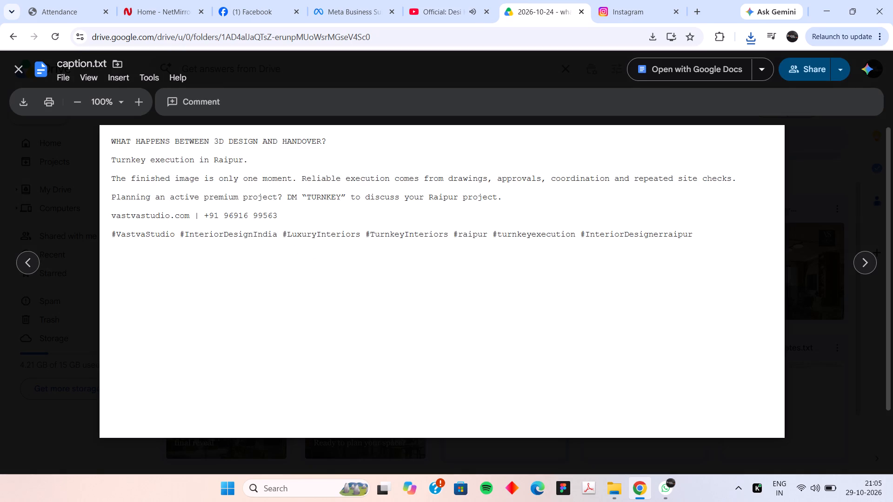
{"action": "left_click_drag", "start_coordinate": [112, 142], "coordinate": [666, 234]}
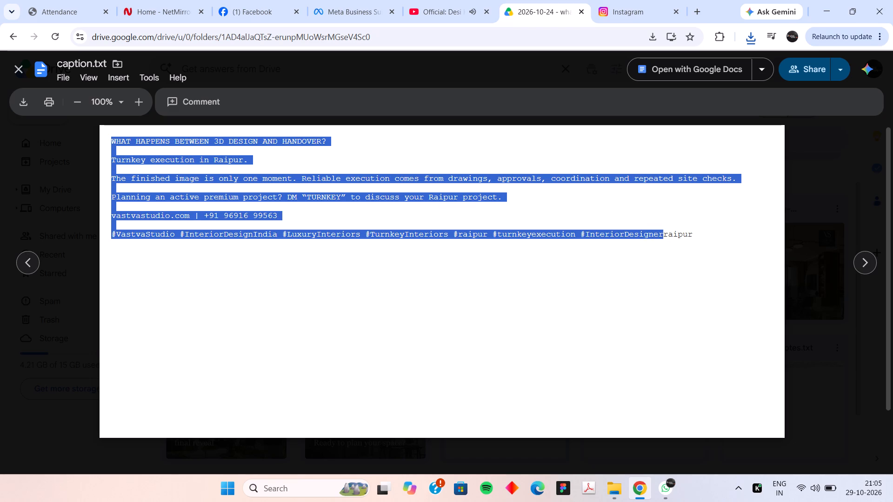
Copy the complete caption through #InteriorDesignerraipur and paste it as the text of a new post in Meta Business Suite.
{"action": "left_click_drag", "start_coordinate": [666, 234], "coordinate": [711, 233]}
{"action": "right_click", "coordinate": [342, 176]}
{"action": "left_click", "coordinate": [363, 187]}
{"action": "left_click", "coordinate": [342, 0]}
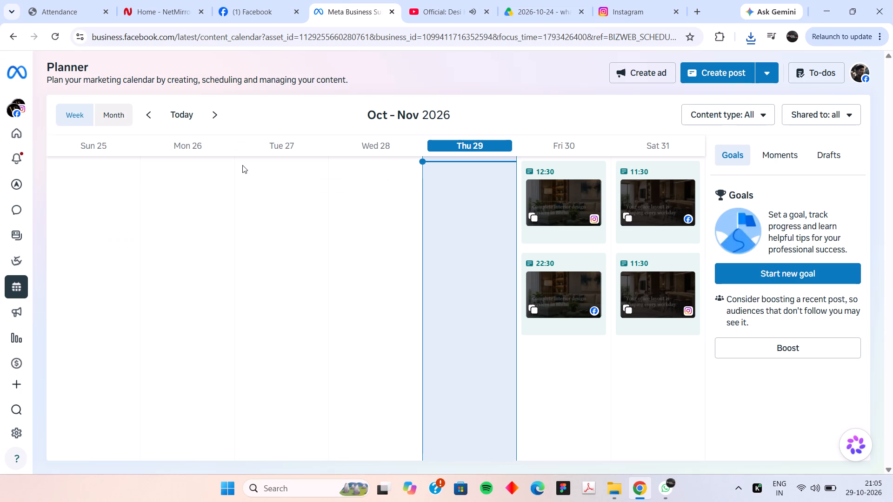
{"action": "left_click", "coordinate": [691, 67]}
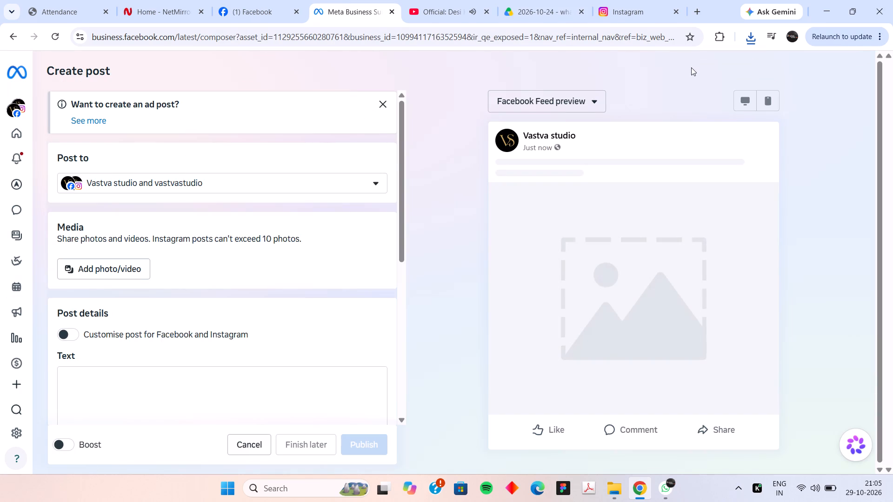
{"action": "left_click", "coordinate": [103, 379]}
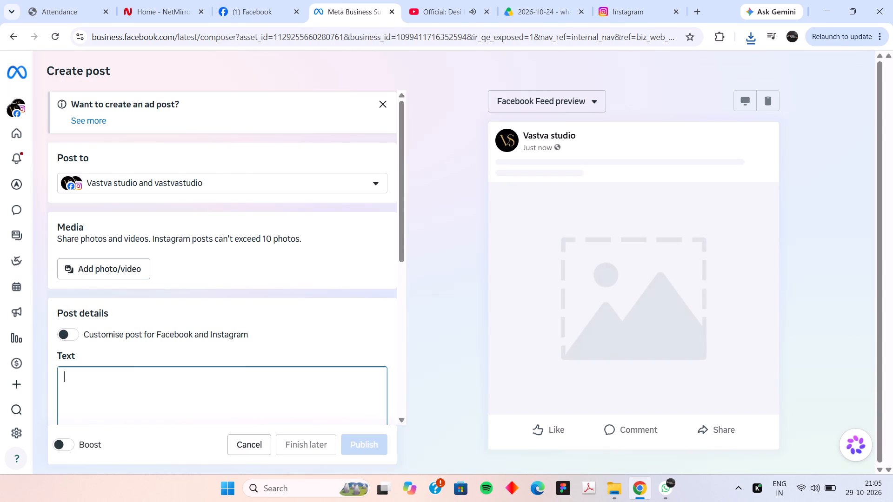
{"action": "right_click", "coordinate": [103, 379]}
{"action": "left_click", "coordinate": [133, 249]}
Move "DM “TURNKEY” to discuss your Raipur project." into its own paragraph, separated by a blank line from "Planning an active premium project?".
{"action": "scroll", "coordinate": [92, 385], "scroll_direction": "up", "scroll_amount": 2}
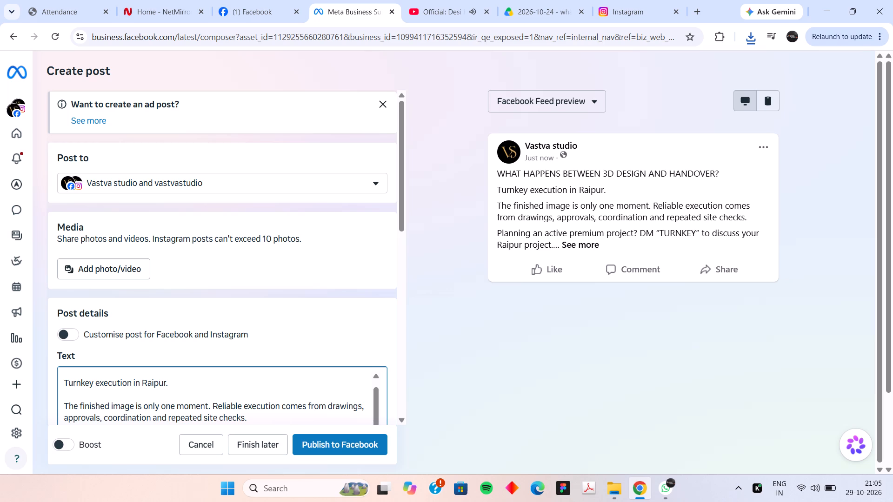
{"action": "scroll", "coordinate": [143, 410], "scroll_direction": "down", "scroll_amount": 3}
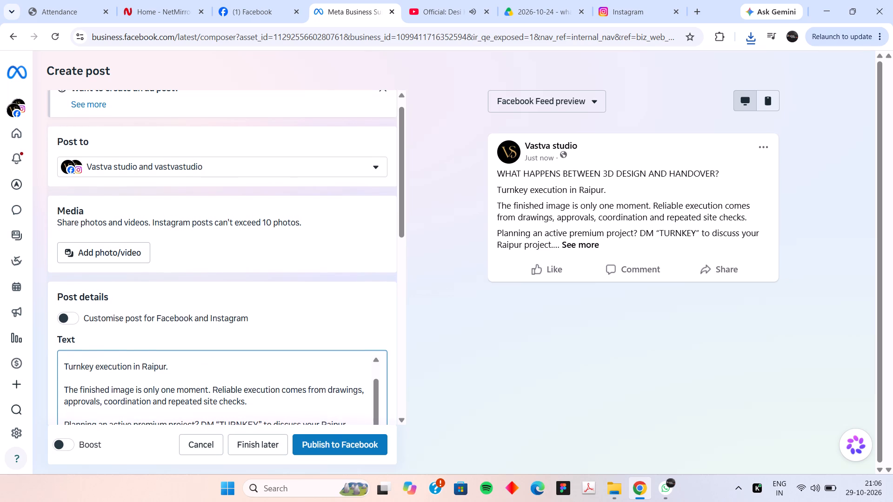
{"action": "scroll", "coordinate": [171, 387], "scroll_direction": "down", "scroll_amount": 2}
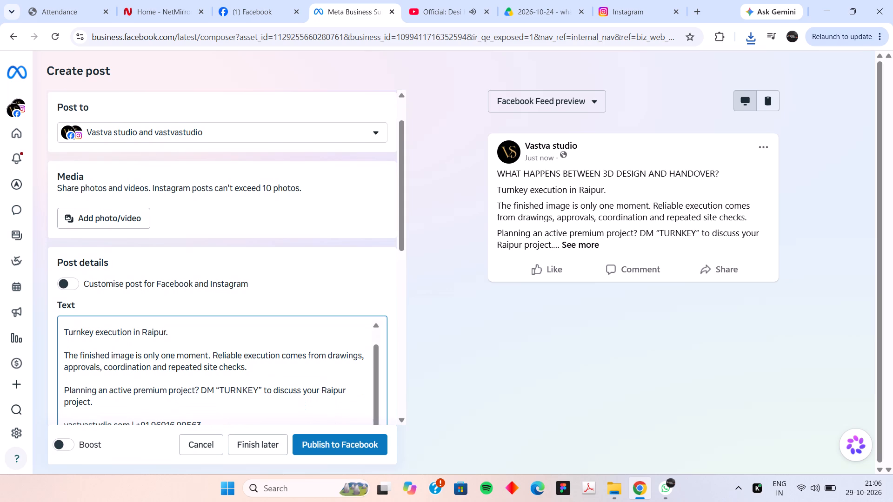
{"action": "left_click", "coordinate": [201, 387]}
{"action": "key", "text": "Return"}
{"action": "key", "text": "Return"}
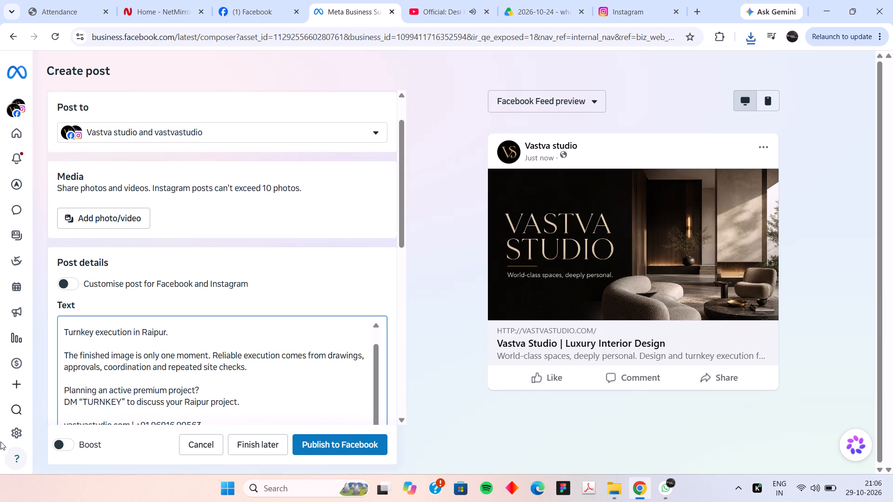
{"action": "left_click", "coordinate": [66, 400]}
{"action": "key", "text": "Return"}
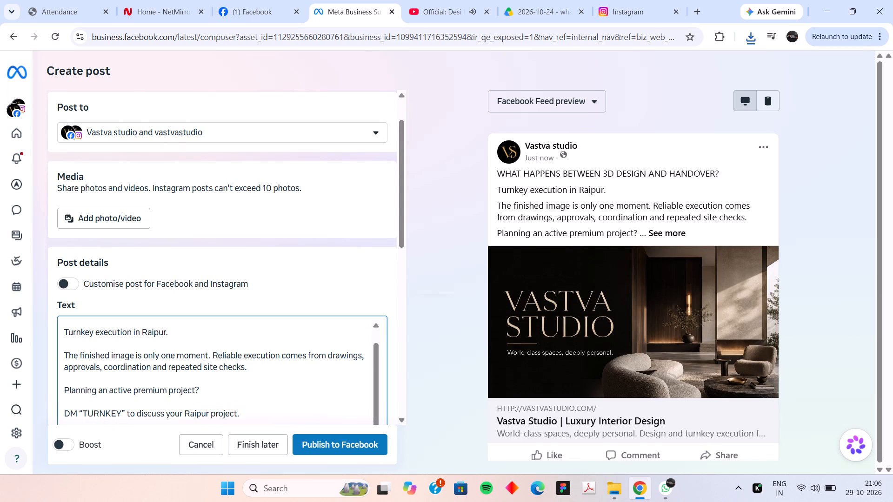
{"action": "scroll", "coordinate": [95, 393], "scroll_direction": "down", "scroll_amount": 1}
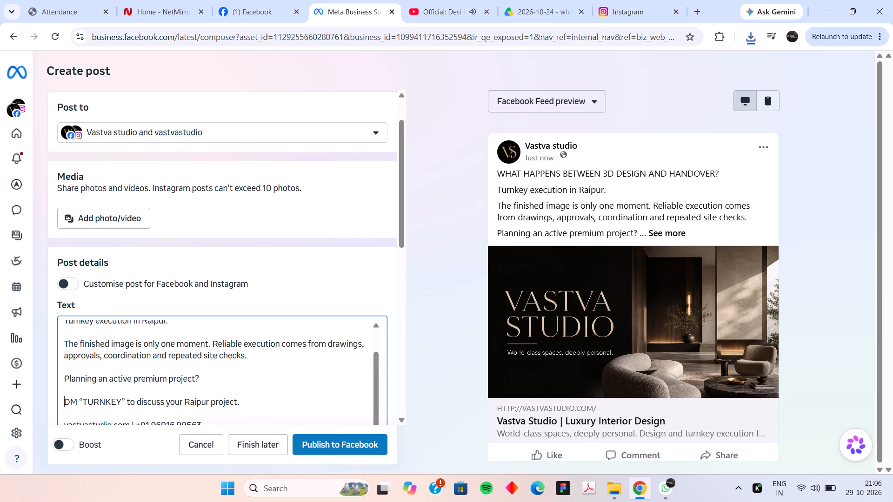
{"action": "scroll", "coordinate": [95, 393], "scroll_direction": "down", "scroll_amount": 2}
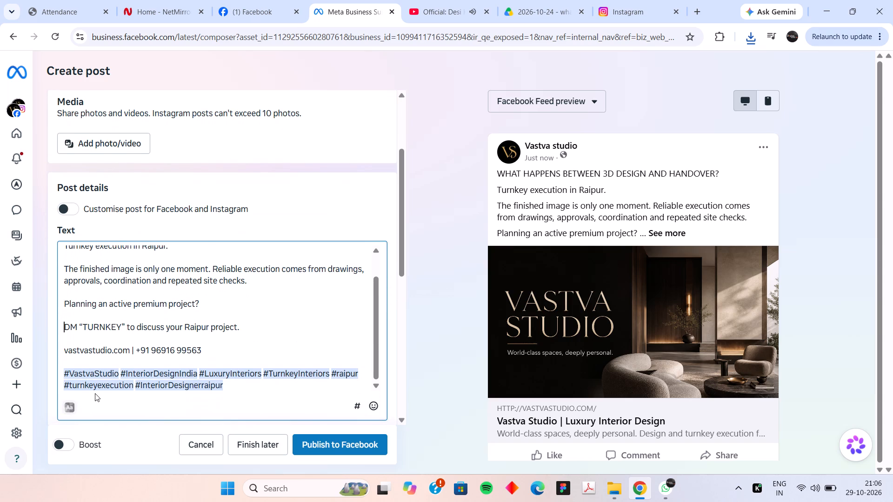
{"action": "scroll", "coordinate": [95, 393], "scroll_direction": "down", "scroll_amount": 1}
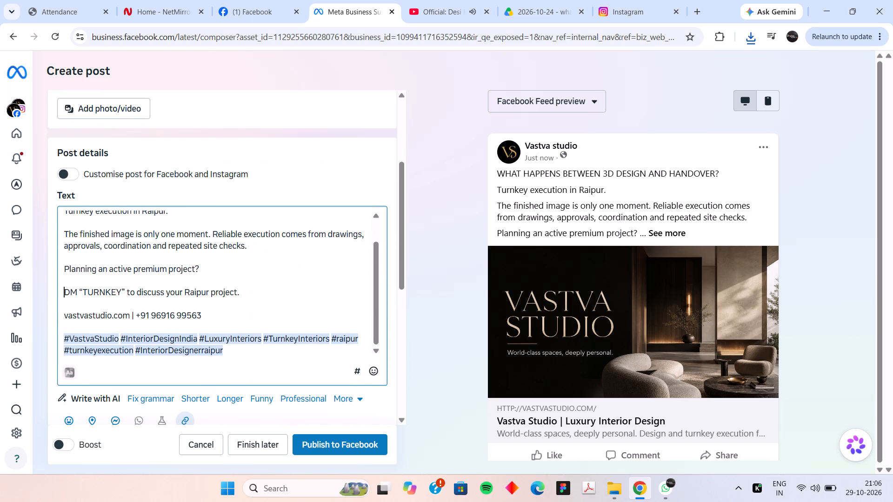
In the Meta Business Suite post text, change the first hashtag to all-lowercase #vastvastudio.
{"action": "left_click", "coordinate": [74, 343]}
{"action": "key", "text": "BackSpace"}
{"action": "key", "text": "v"}
{"action": "key", "text": "Right"}
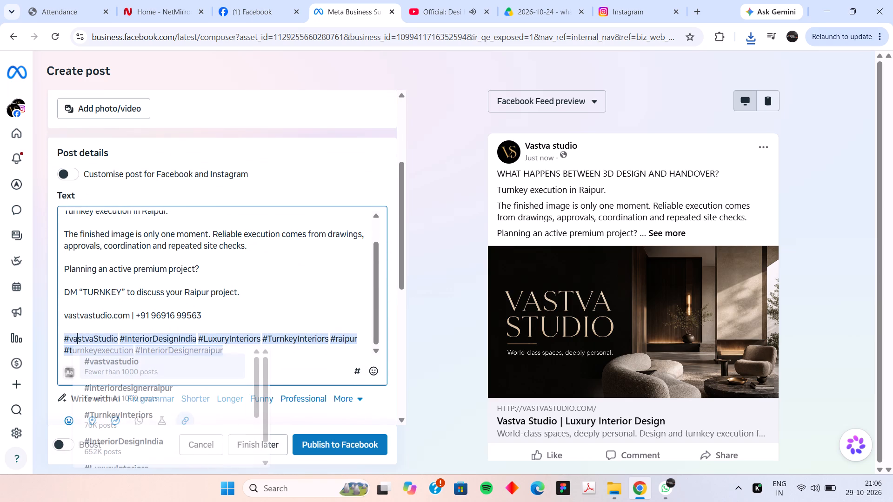
{"action": "key", "text": "Right"}
{"action": "key", "text": "Right"}
{"action": "key", "text": "Right"}
{"action": "key", "text": "Right"}
{"action": "key", "text": "Right"}
{"action": "key", "text": "BackSpace"}
{"action": "key", "text": "s"}
Lowercase the capital I, D and I in the second hashtag so it reads #interiordesignindia.
{"action": "key", "text": "Right"}
{"action": "key", "text": "Right"}
{"action": "key", "text": "Right"}
{"action": "key", "text": "Right"}
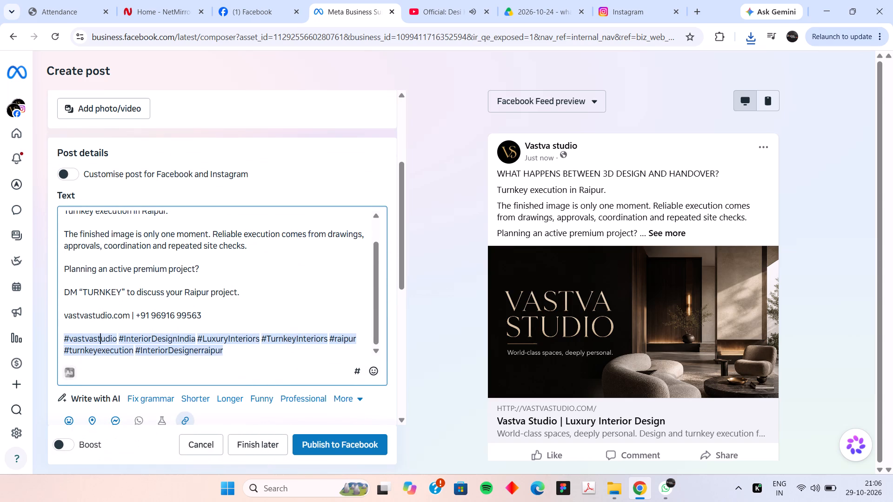
{"action": "key", "text": "Right"}
{"action": "key", "text": "Right"}
{"action": "key", "text": "Right"}
{"action": "key", "text": "Right"}
{"action": "key", "text": "BackSpace"}
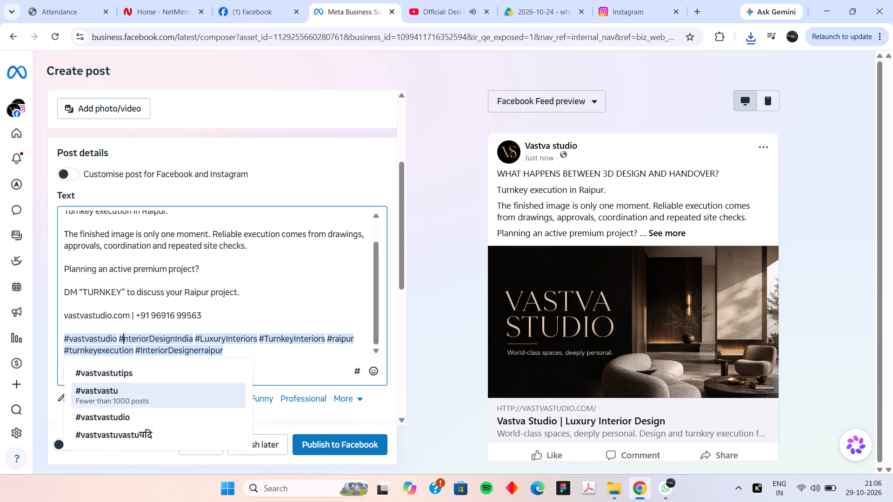
{"action": "key", "text": "i"}
{"action": "key", "text": "Right"}
{"action": "key", "text": "Right"}
{"action": "key", "text": "Right"}
{"action": "key", "text": "Right"}
{"action": "key", "text": "Right"}
{"action": "key", "text": "Right"}
{"action": "key", "text": "Right"}
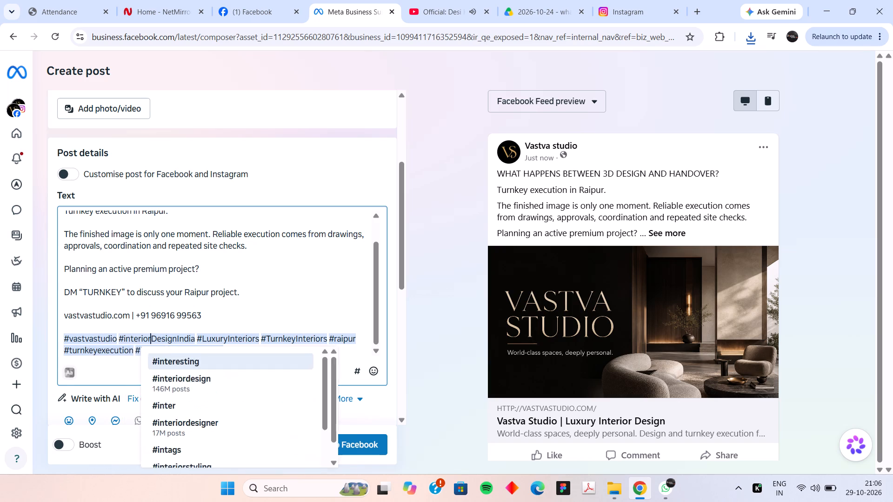
{"action": "key", "text": "Right"}
{"action": "key", "text": "BackSpace"}
{"action": "key", "text": "d"}
{"action": "key", "text": "Right"}
{"action": "key", "text": "Right"}
{"action": "key", "text": "Right"}
{"action": "key", "text": "Right"}
{"action": "key", "text": "Right"}
{"action": "key", "text": "Right"}
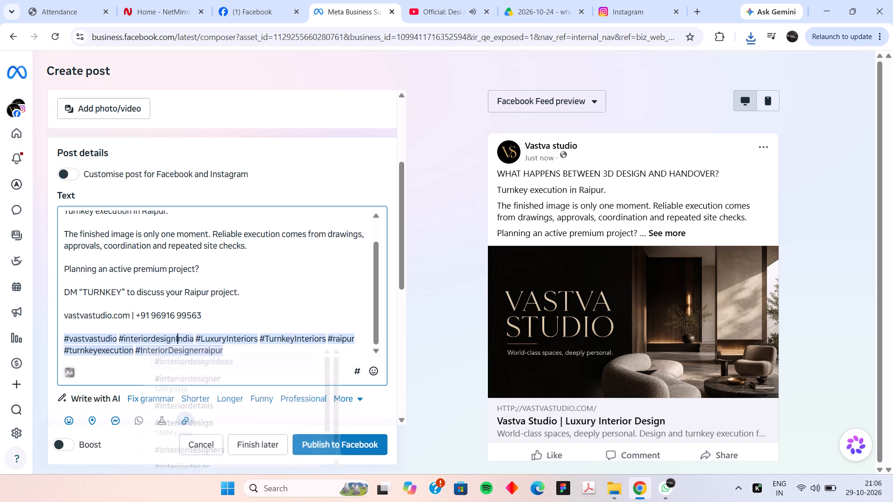
{"action": "key", "text": "Right"}
{"action": "key", "text": "Left"}
{"action": "key", "text": "BackSpace"}
{"action": "key", "text": "i"}
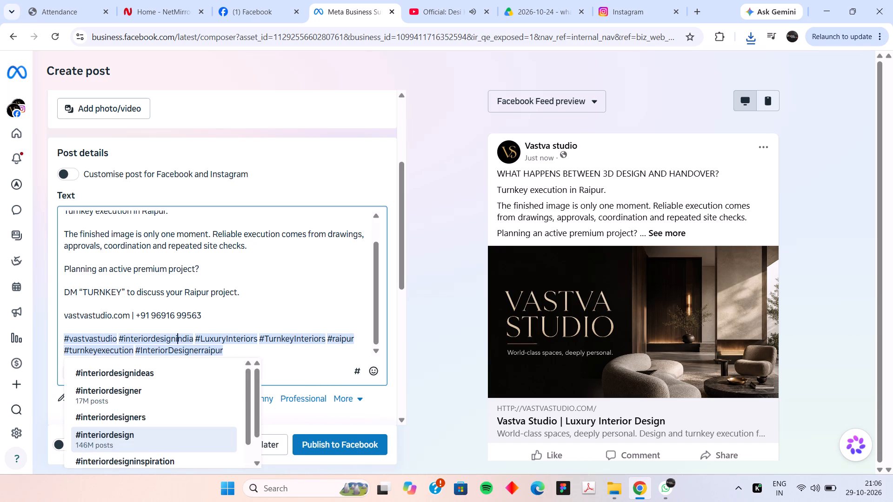
Lowercase the capital L and I in the third hashtag so it reads #luxuryinteriors.
{"action": "key", "text": "Right"}
{"action": "key", "text": "Right"}
{"action": "key", "text": "Right"}
{"action": "key", "text": "Right"}
{"action": "key", "text": "Right"}
{"action": "key", "text": "Right"}
{"action": "key", "text": "Right"}
{"action": "key", "text": "BackSpace"}
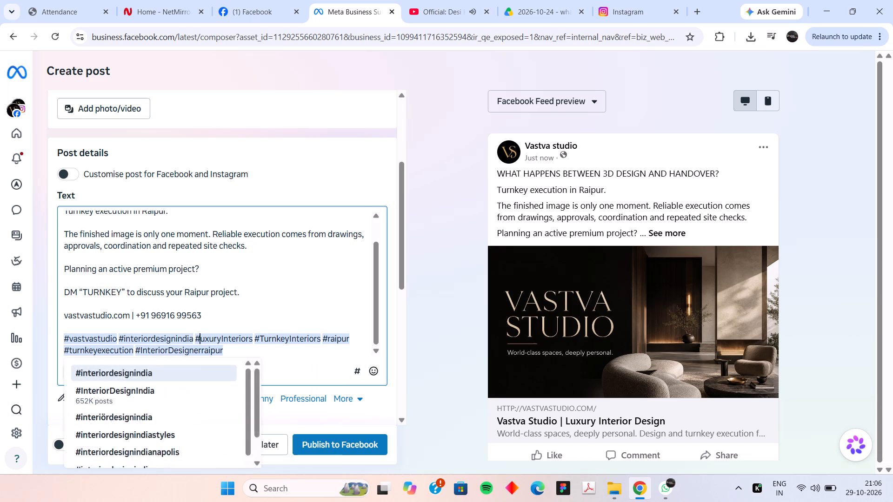
{"action": "key", "text": "l"}
{"action": "key", "text": "Right"}
{"action": "key", "text": "Right"}
{"action": "key", "text": "Right"}
{"action": "key", "text": "Right"}
{"action": "key", "text": "Right"}
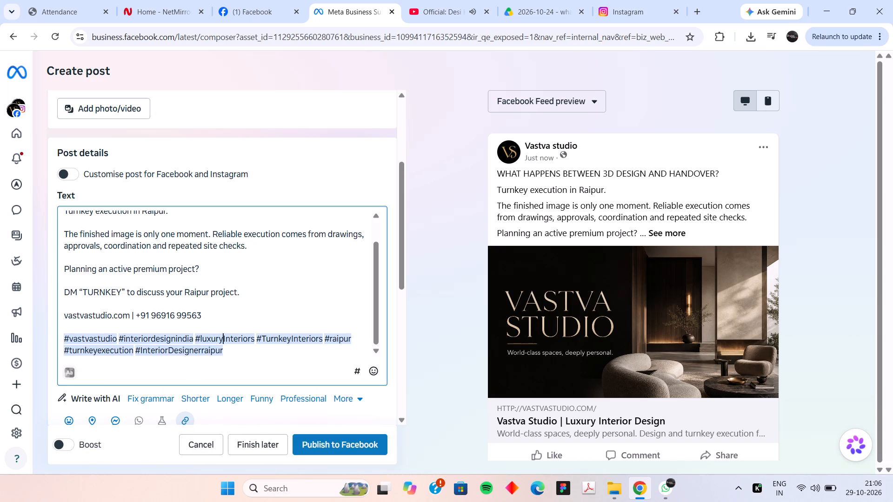
{"action": "key", "text": "Right"}
{"action": "key", "text": "BackSpace"}
{"action": "key", "text": "i"}
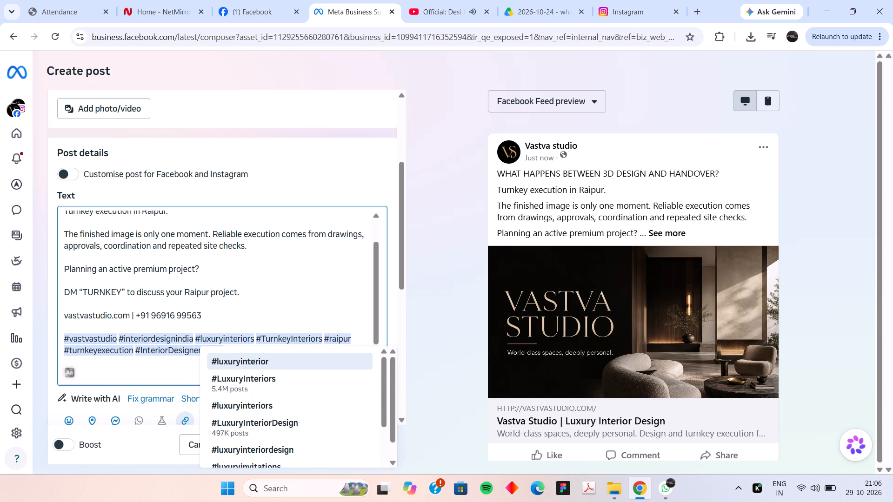
Lowercase the capital T and I in the fourth hashtag so it reads #turnkeyinteriors.
{"action": "key", "text": "Right"}
{"action": "key", "text": "Right"}
{"action": "key", "text": "Right"}
{"action": "key", "text": "Right"}
{"action": "key", "text": "Right"}
{"action": "key", "text": "Right"}
{"action": "key", "text": "Right"}
{"action": "key", "text": "Right"}
{"action": "key", "text": "Right"}
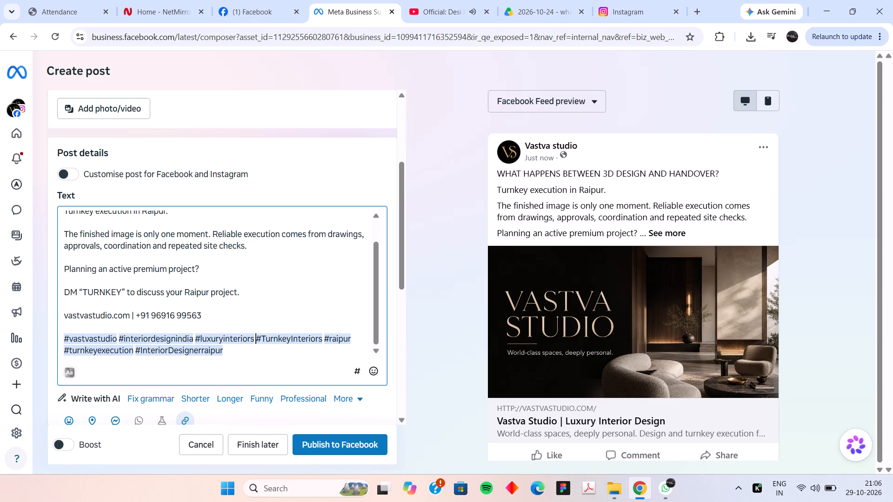
{"action": "key", "text": "Right"}
{"action": "key", "text": "Right"}
{"action": "key", "text": "BackSpace"}
{"action": "key", "text": "t"}
{"action": "key", "text": "Right"}
{"action": "key", "text": "Right"}
{"action": "key", "text": "Right"}
{"action": "key", "text": "Right"}
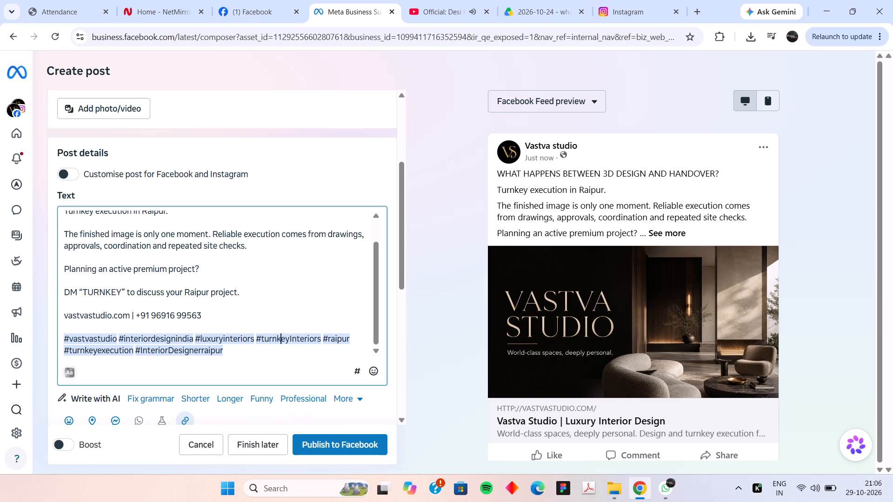
{"action": "key", "text": "Right"}
{"action": "key", "text": "Right"}
{"action": "key", "text": "Right"}
{"action": "key", "text": "BackSpace"}
{"action": "key", "text": "i"}
Lowercase the capital I and D in the last hashtag so it reads #interiordesignerraipur.
{"action": "key", "text": "Right"}
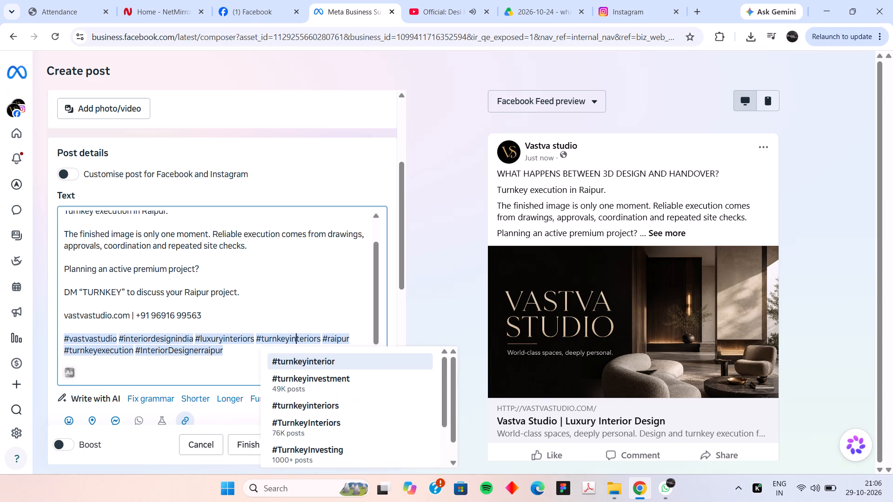
{"action": "key", "text": "Right"}
{"action": "key", "text": "Right"}
{"action": "key", "text": "Right"}
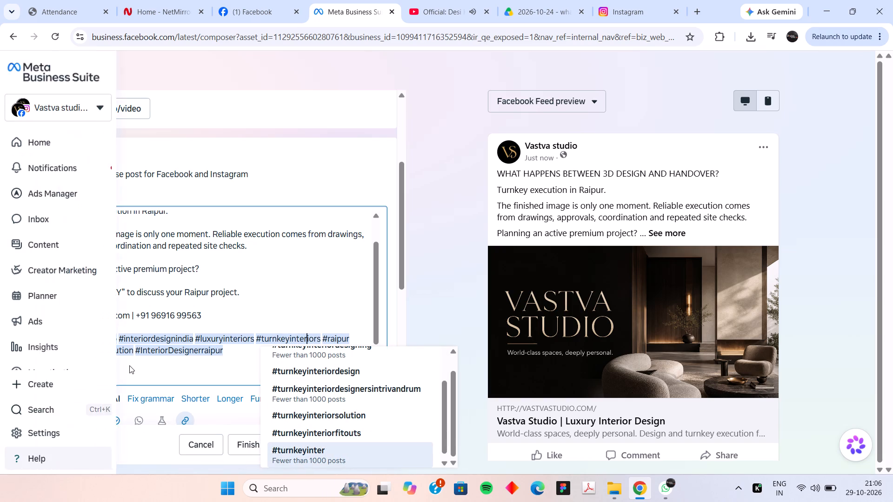
{"action": "left_click", "coordinate": [140, 346]}
{"action": "key", "text": "Right"}
{"action": "key", "text": "BackSpace"}
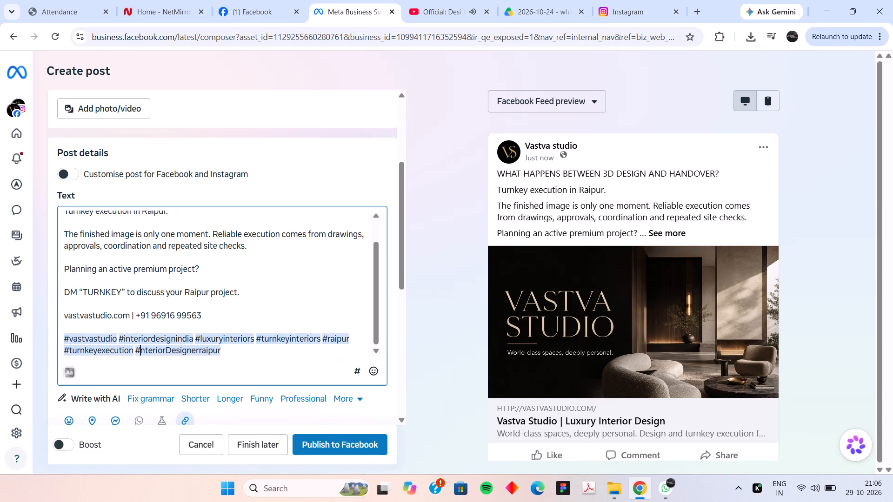
{"action": "key", "text": "i"}
{"action": "key", "text": "Right"}
{"action": "key", "text": "Right"}
{"action": "key", "text": "Right"}
{"action": "key", "text": "Right"}
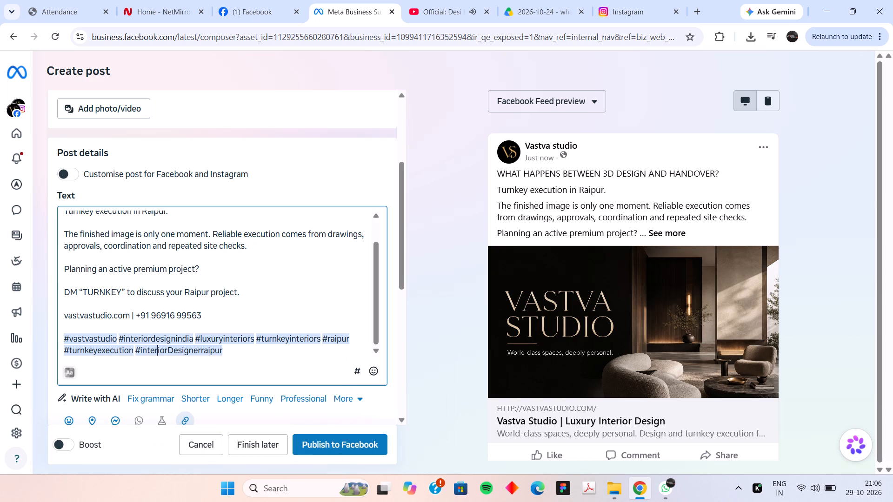
{"action": "key", "text": "Right"}
{"action": "key", "text": "Right"}
{"action": "key", "text": "Right"}
{"action": "key", "text": "Right"}
{"action": "key", "text": "BackSpace"}
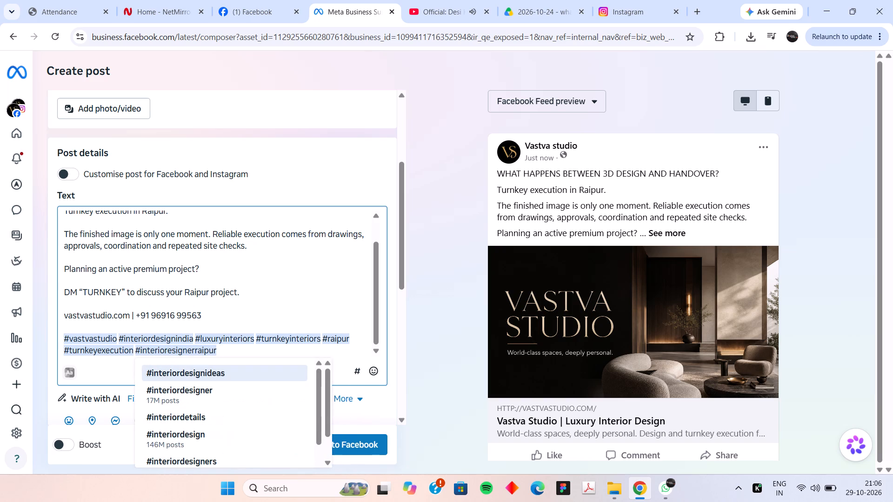
{"action": "key", "text": "d"}
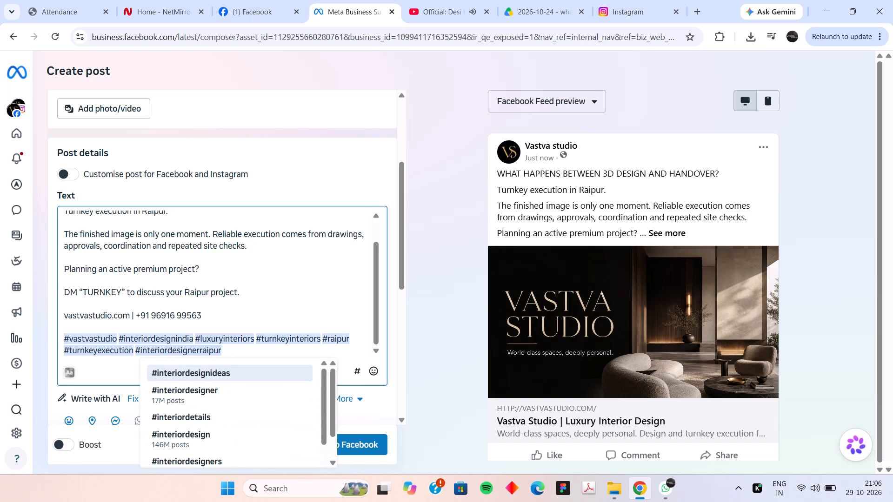
Add the seven images from 01-cover (12) through 07-enquire (3) in the Downloads folder to the post's media.
{"action": "scroll", "coordinate": [104, 271], "scroll_direction": "up", "scroll_amount": 3}
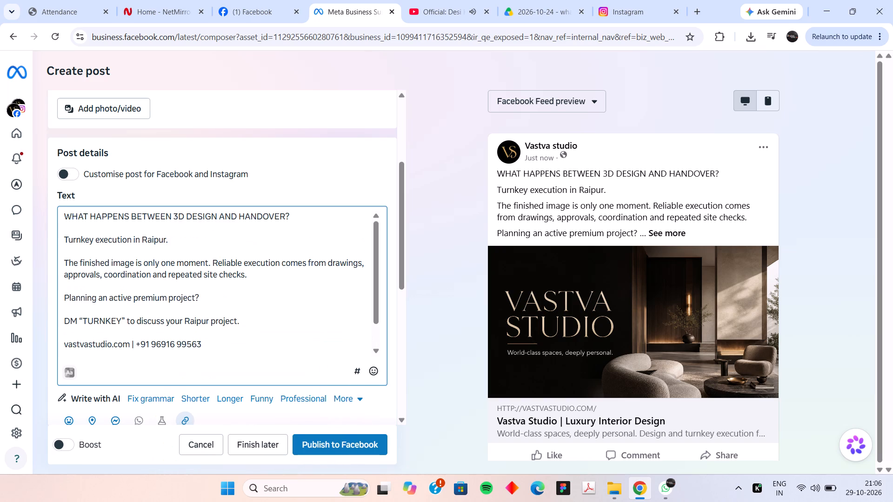
{"action": "scroll", "coordinate": [104, 271], "scroll_direction": "up", "scroll_amount": 1}
{"action": "left_click", "coordinate": [87, 176]}
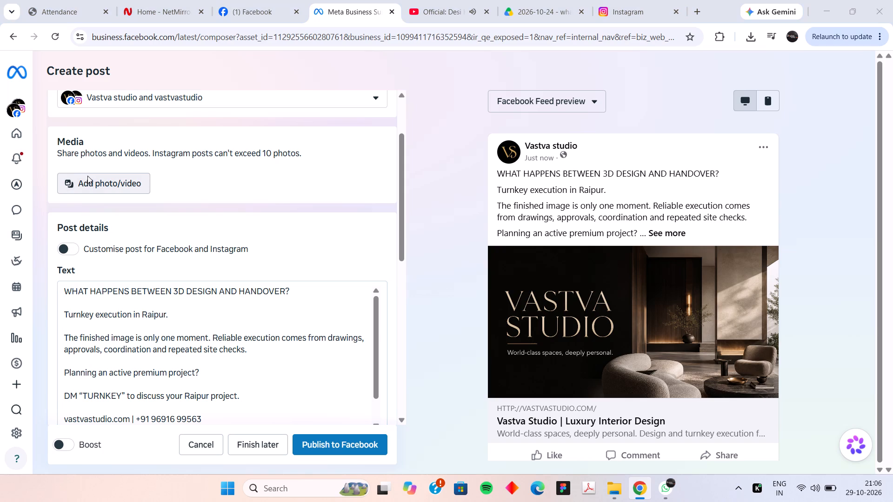
{"action": "left_click", "coordinate": [54, 152]}
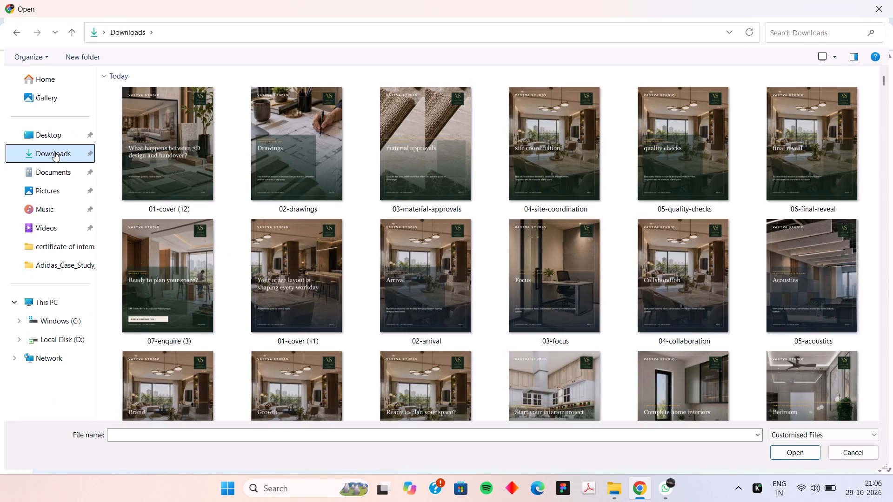
{"action": "left_click", "coordinate": [155, 149]}
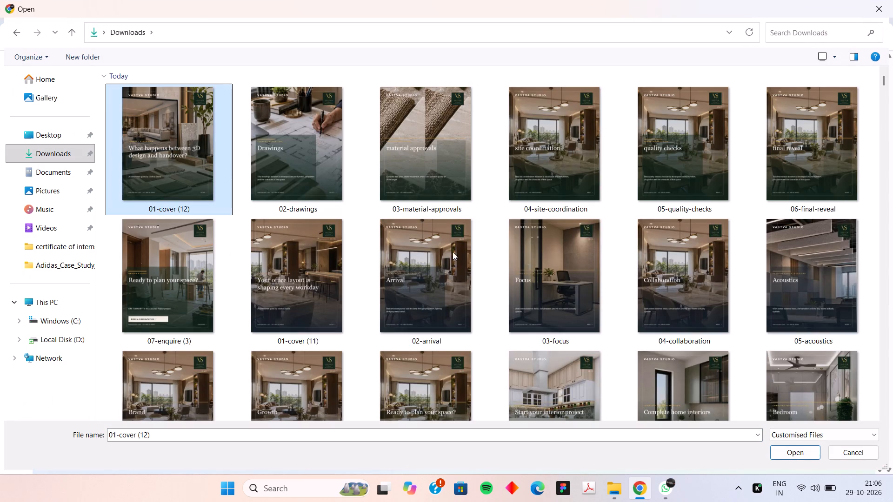
{"action": "left_click", "coordinate": [181, 286], "text": "shift"}
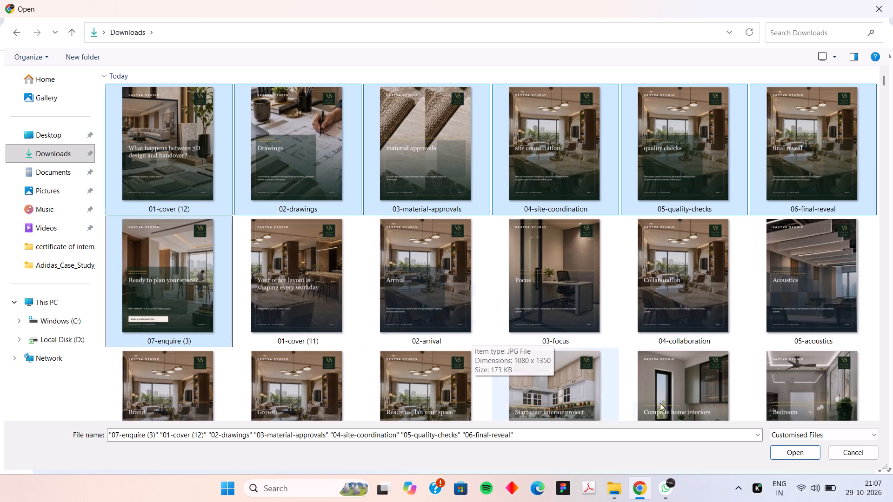
{"action": "left_click", "coordinate": [785, 456]}
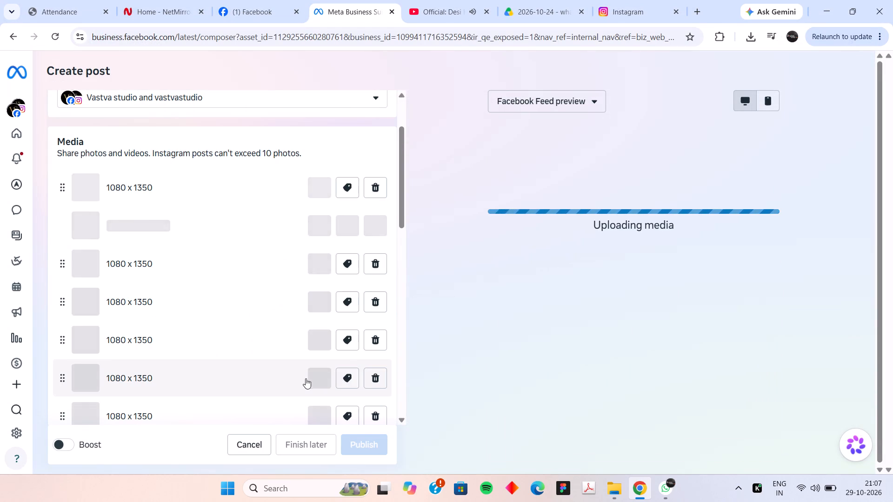
Open the location entry for the post.
{"action": "scroll", "coordinate": [296, 310], "scroll_direction": "down", "scroll_amount": 3}
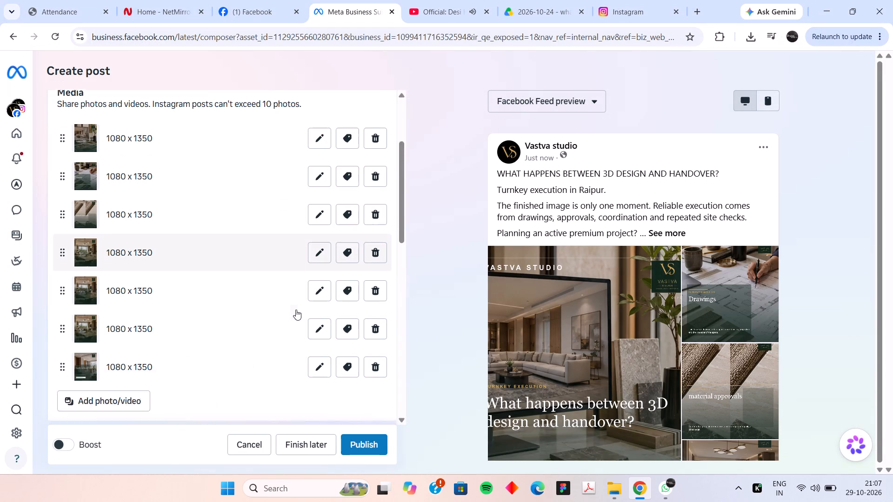
{"action": "scroll", "coordinate": [296, 310], "scroll_direction": "down", "scroll_amount": 6}
{"action": "scroll", "coordinate": [296, 310], "scroll_direction": "up", "scroll_amount": 1}
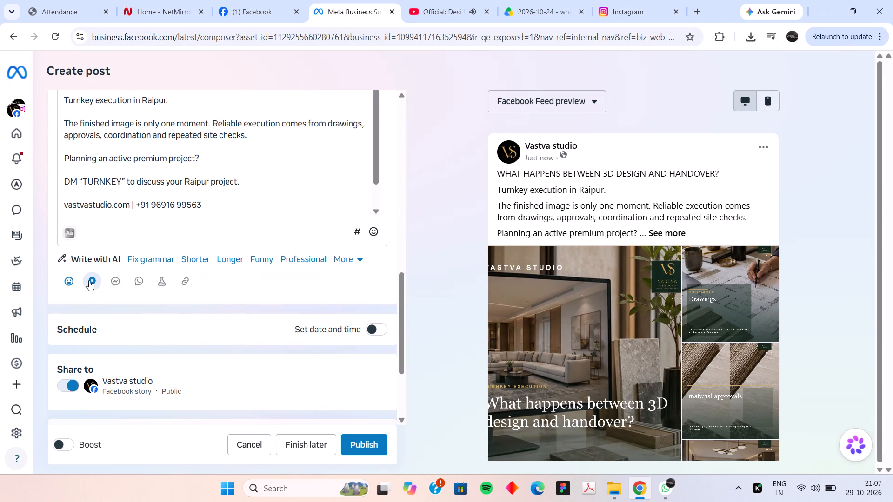
{"action": "left_click", "coordinate": [89, 280]}
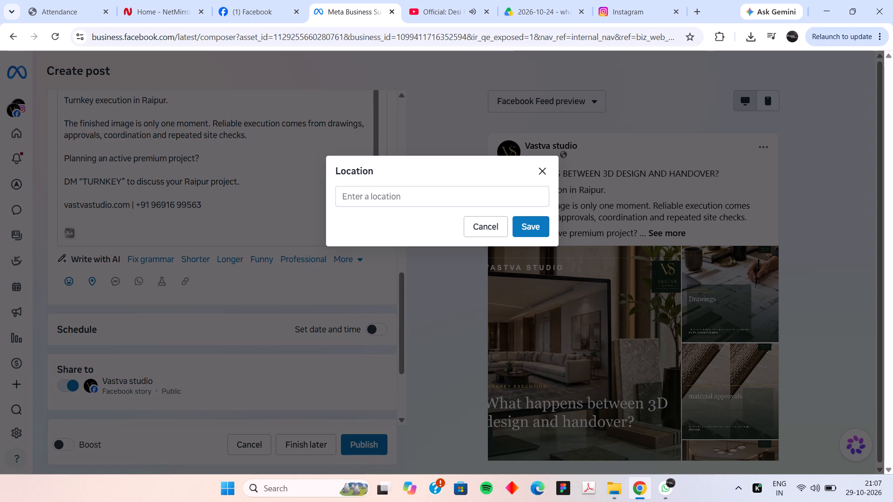
Set the post's location to Raipur City (Chhattisgarh) and save it.
{"action": "left_click", "coordinate": [368, 197]}
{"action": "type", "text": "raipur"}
{"action": "left_click", "coordinate": [435, 231]}
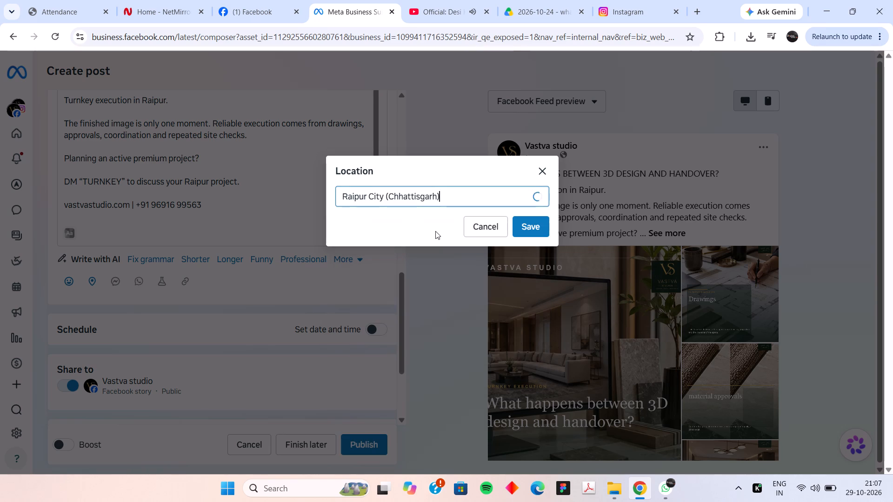
{"action": "left_click", "coordinate": [521, 225]}
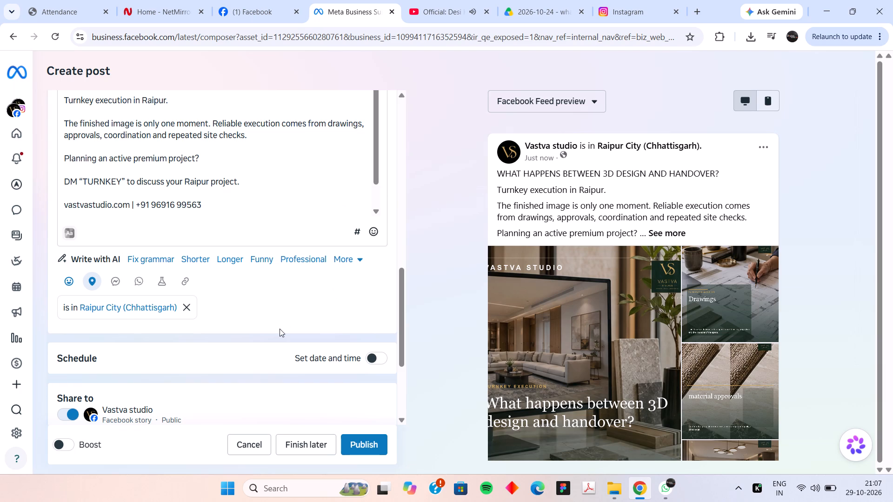
Turn on scheduling for the post and set both the Facebook and Instagram dates to 31 October 2026.
{"action": "scroll", "coordinate": [280, 329], "scroll_direction": "down", "scroll_amount": 7}
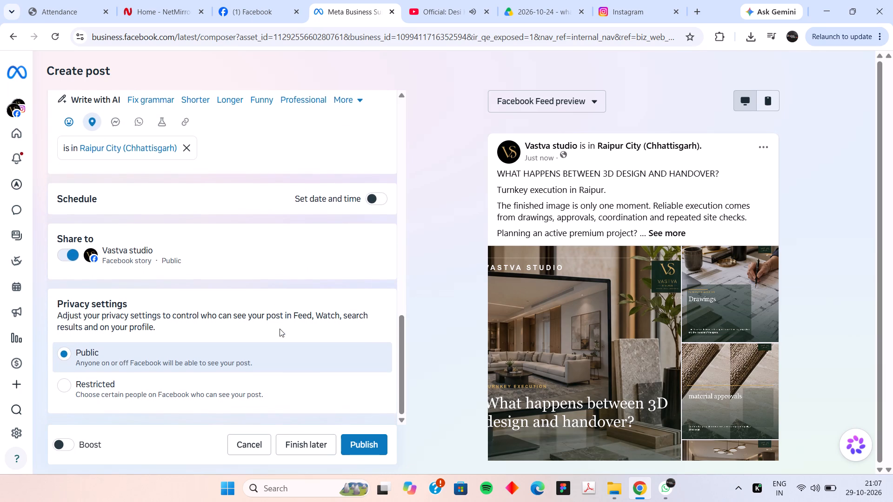
{"action": "scroll", "coordinate": [280, 329], "scroll_direction": "up", "scroll_amount": 1}
{"action": "scroll", "coordinate": [280, 329], "scroll_direction": "down", "scroll_amount": 4}
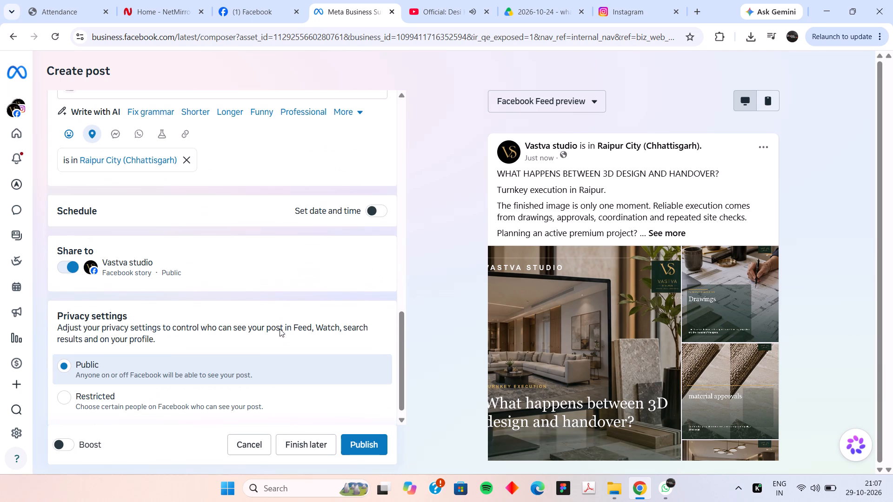
{"action": "left_click", "coordinate": [373, 200]}
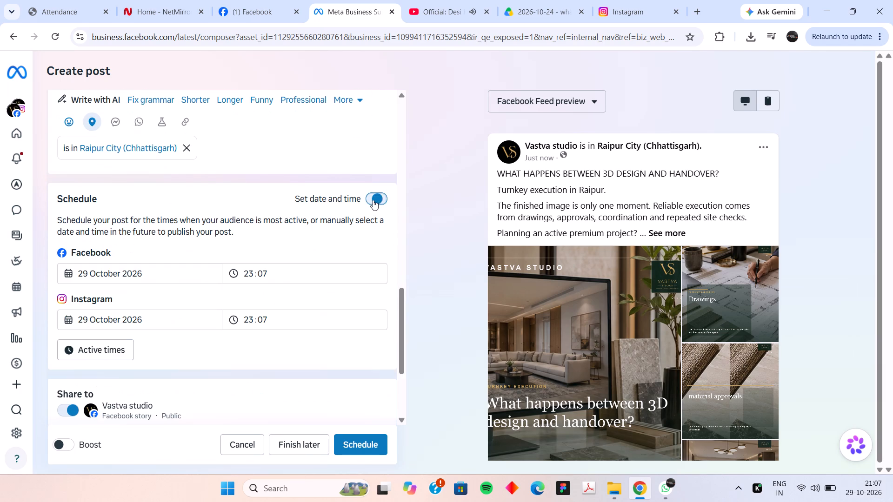
{"action": "left_click", "coordinate": [105, 282]}
{"action": "left_click", "coordinate": [111, 277]}
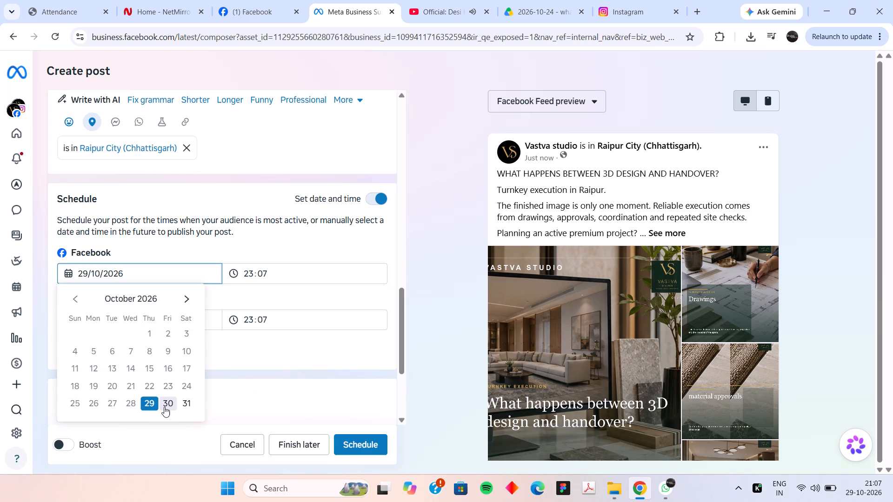
{"action": "left_click", "coordinate": [191, 402]}
{"action": "left_click", "coordinate": [147, 313]}
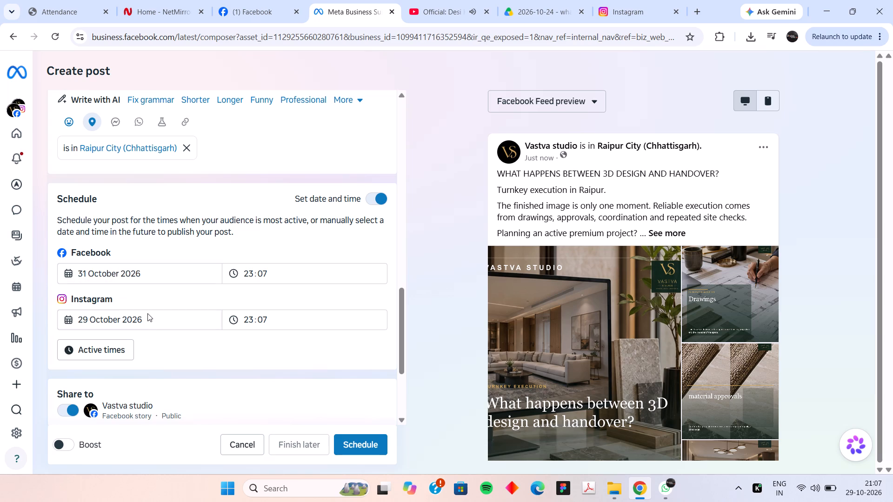
{"action": "left_click", "coordinate": [124, 319]}
{"action": "left_click", "coordinate": [187, 454]}
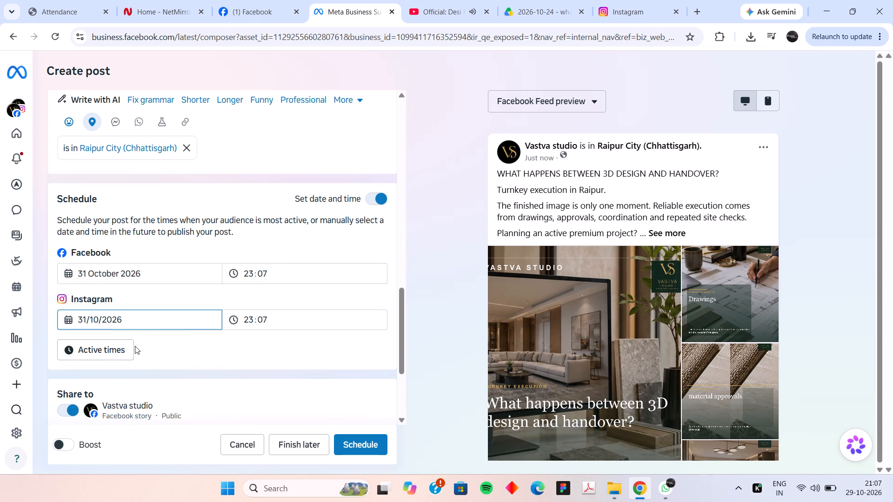
Set both the Facebook and Instagram publishing times to 06:00.
{"action": "left_click", "coordinate": [110, 352]}
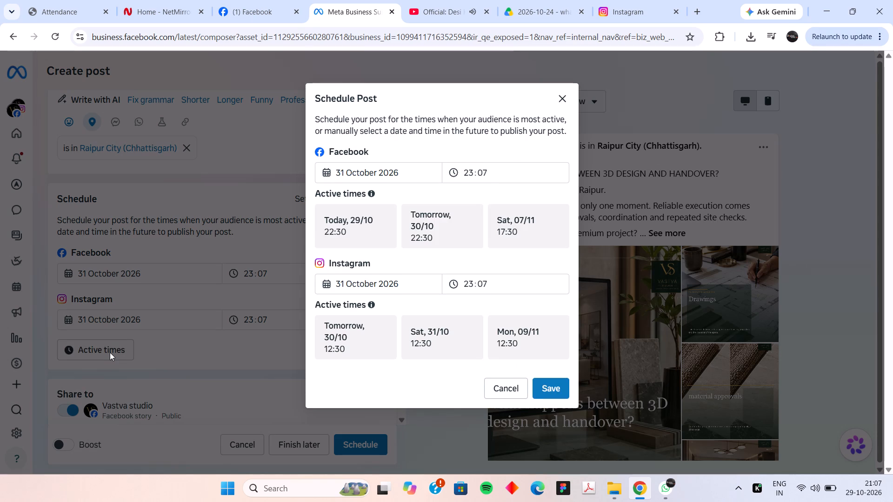
{"action": "left_click", "coordinate": [572, 100]}
{"action": "left_click", "coordinate": [256, 273]}
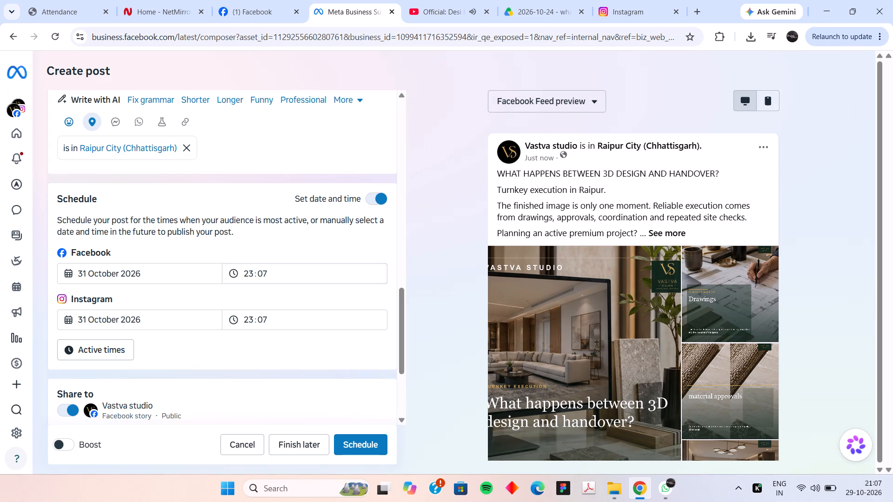
{"action": "left_click", "coordinate": [241, 279]}
{"action": "left_click", "coordinate": [249, 270]}
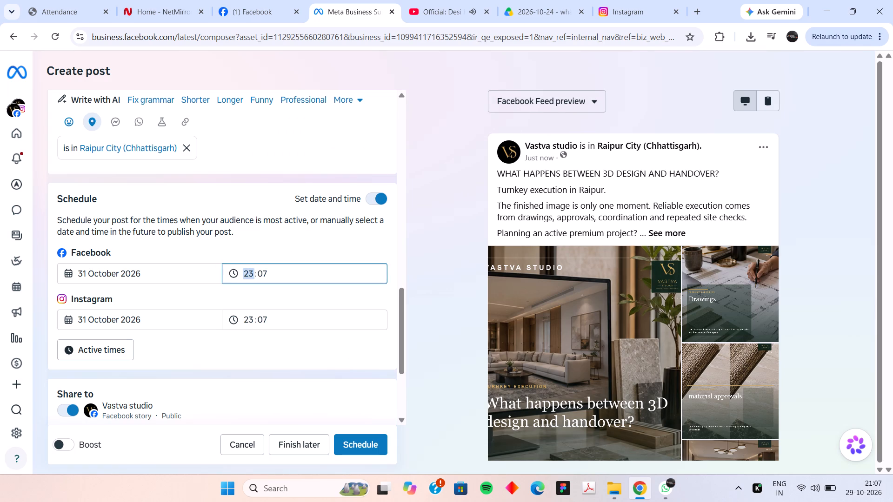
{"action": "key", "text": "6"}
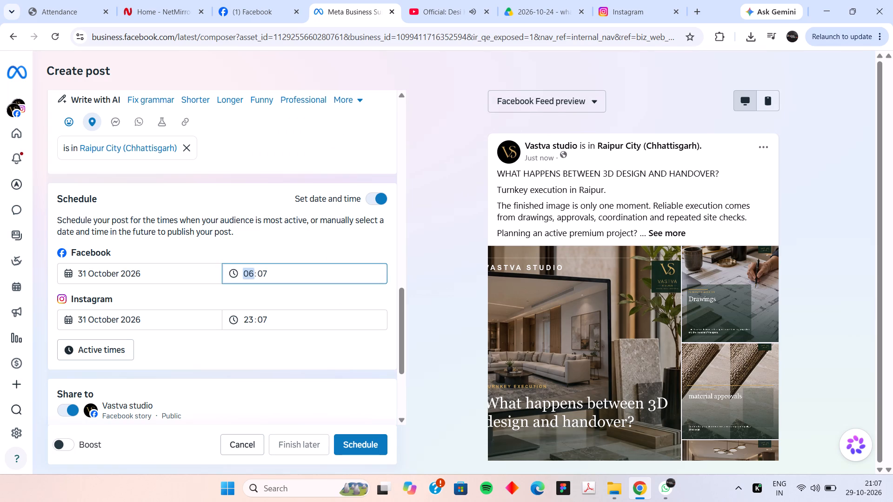
{"action": "left_click", "coordinate": [263, 276]}
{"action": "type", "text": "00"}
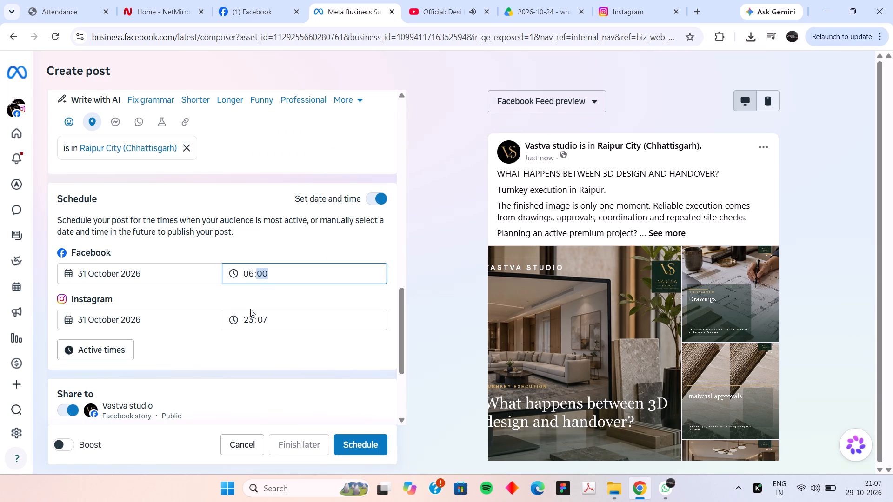
{"action": "left_click", "coordinate": [248, 315]}
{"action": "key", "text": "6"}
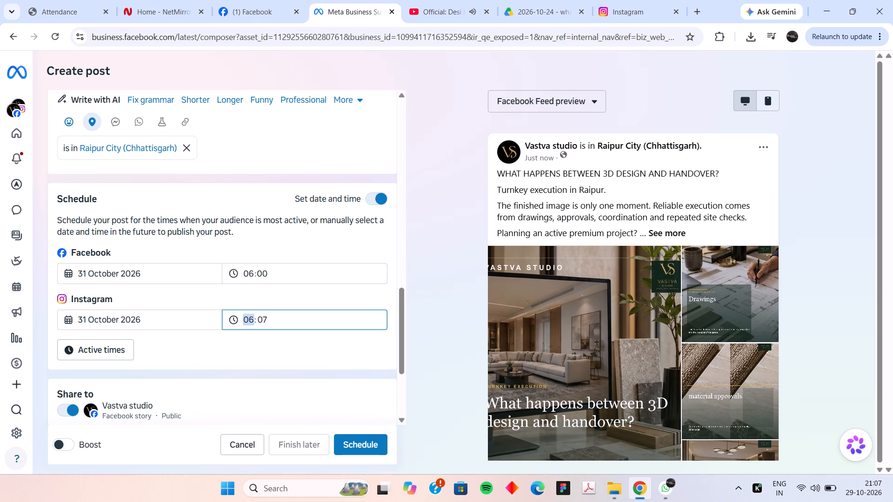
{"action": "left_click", "coordinate": [260, 317]}
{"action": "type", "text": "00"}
Schedule the post and decline the offer to boost it.
{"action": "scroll", "coordinate": [286, 348], "scroll_direction": "down", "scroll_amount": 3}
{"action": "left_click", "coordinate": [360, 439]}
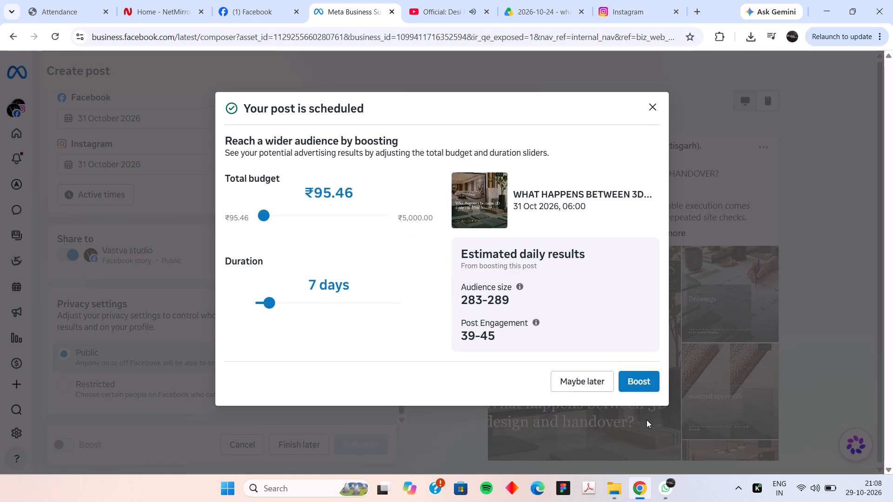
{"action": "left_click", "coordinate": [586, 388]}
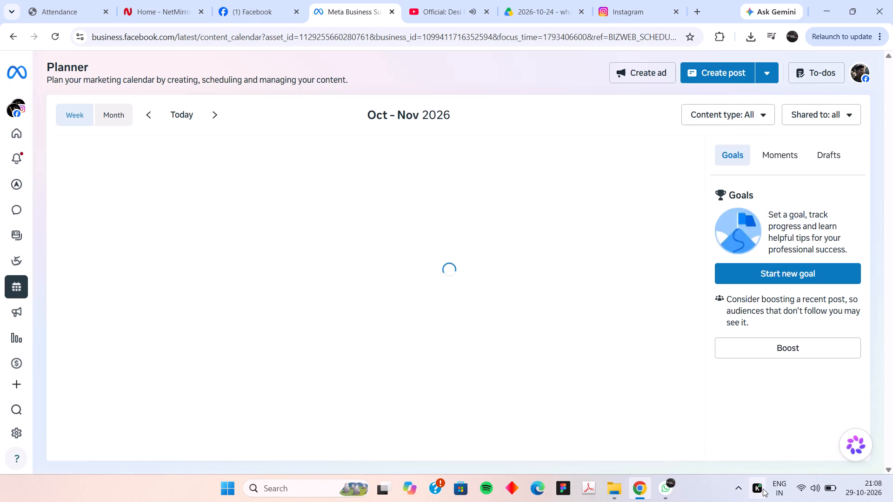
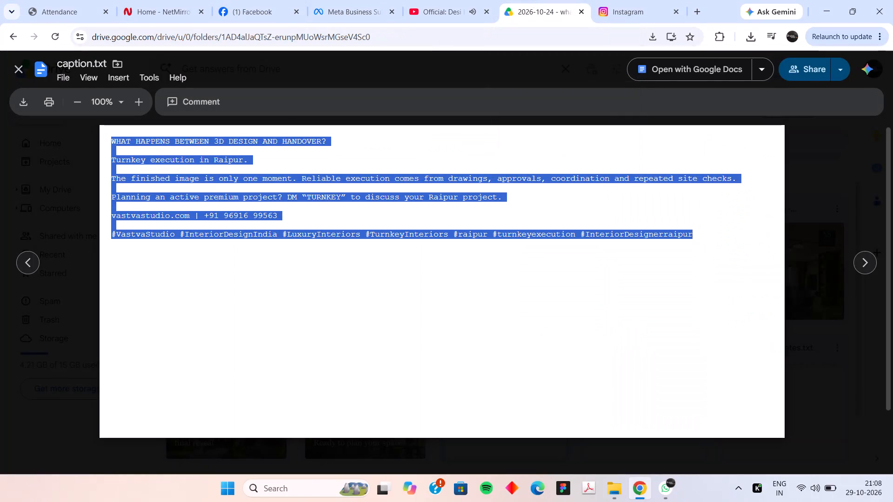
Close the caption preview and open the 2026-10-26 choose-these-before-the-bathroom-tiles folder in the October 2026 Drive folder.
{"action": "left_click", "coordinate": [18, 65]}
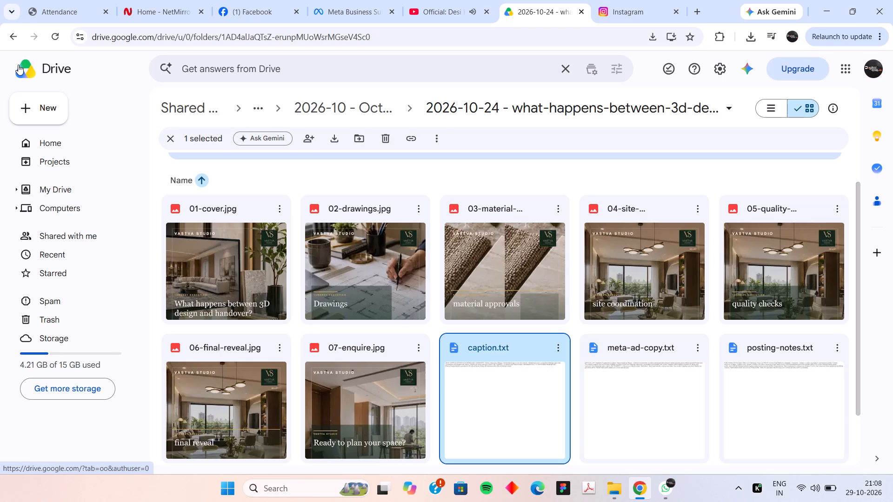
{"action": "left_click", "coordinate": [3, 33]}
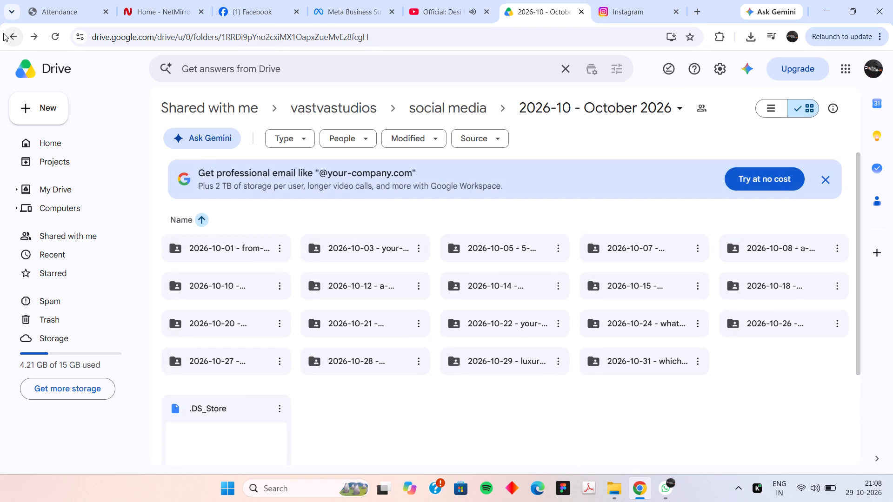
{"action": "double_click", "coordinate": [776, 317]}
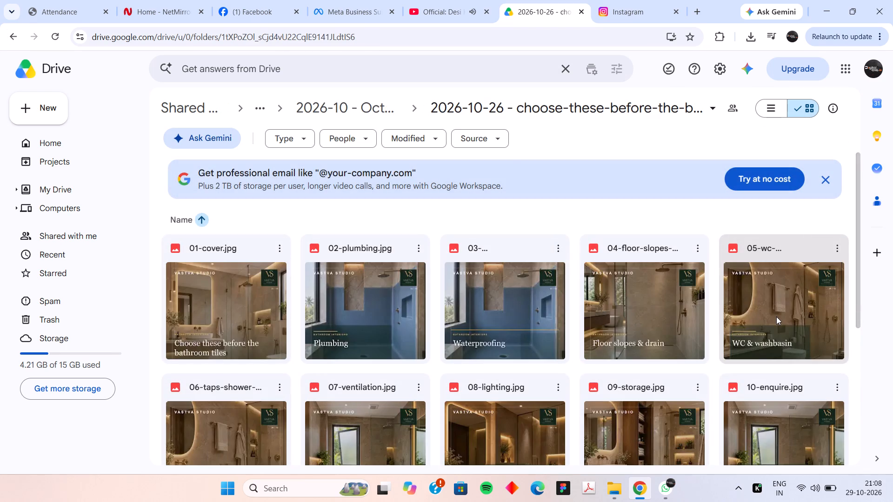
Download 10-enquire.jpg, 09-storage.jpg, 08-lighting.jpg, 07-ventilation.jpg and the 06-taps-shower image individually from the 2026-10-26 folder.
{"action": "scroll", "coordinate": [776, 317], "scroll_direction": "down", "scroll_amount": 2}
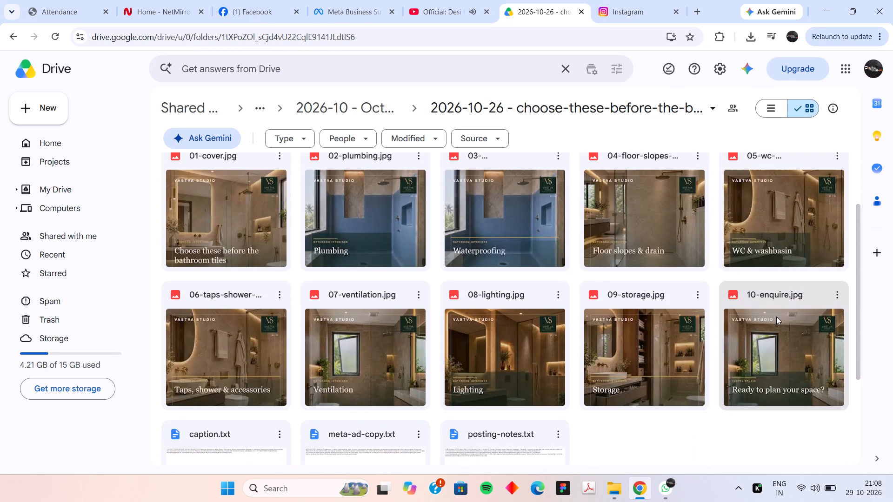
{"action": "scroll", "coordinate": [776, 317], "scroll_direction": "down", "scroll_amount": 1}
{"action": "left_click", "coordinate": [837, 290]}
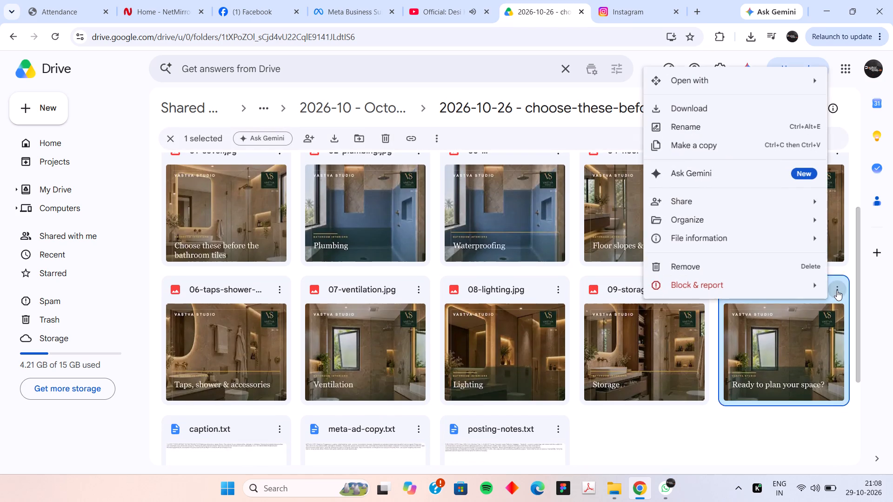
{"action": "left_click_drag", "start_coordinate": [720, 94], "coordinate": [699, 105]}
{"action": "left_click", "coordinate": [699, 105]}
{"action": "left_click", "coordinate": [696, 290]}
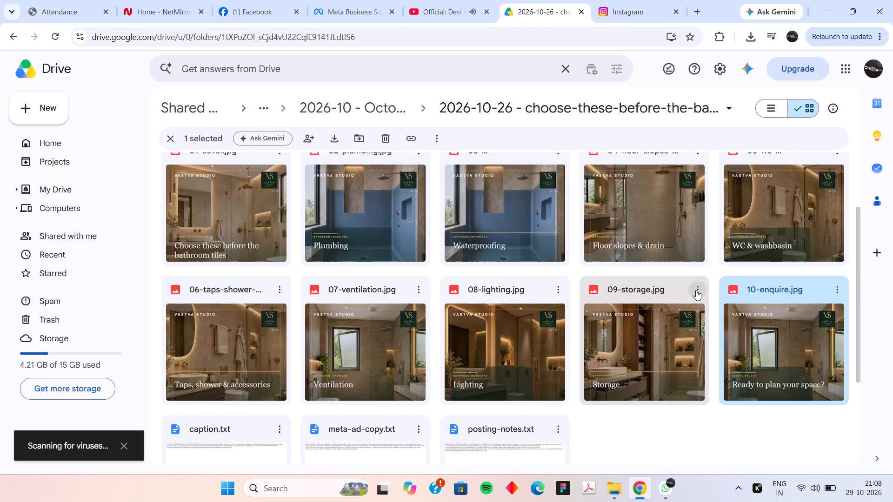
{"action": "left_click", "coordinate": [739, 110]}
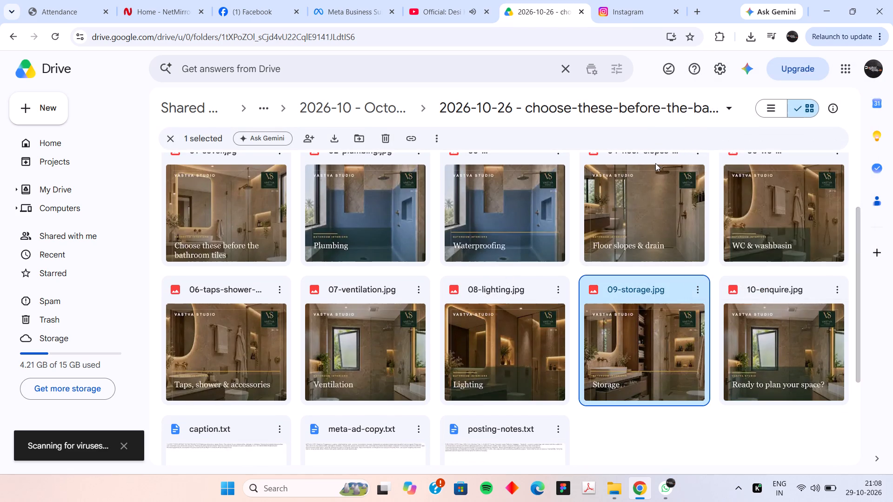
{"action": "left_click", "coordinate": [560, 284]}
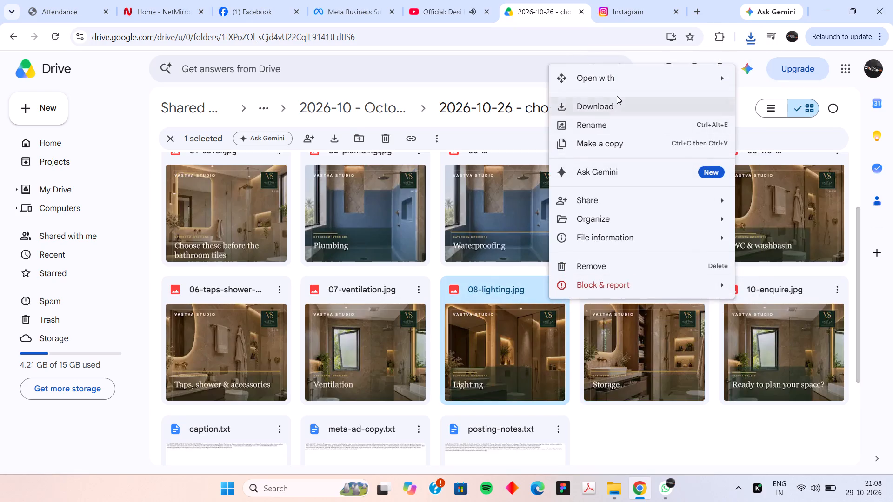
{"action": "left_click", "coordinate": [617, 96]}
{"action": "left_click", "coordinate": [599, 109]}
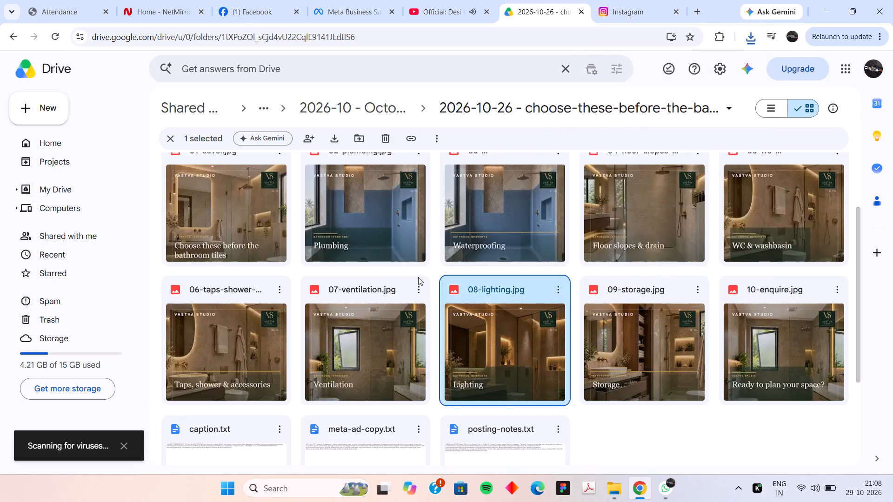
{"action": "left_click", "coordinate": [417, 291]}
{"action": "left_click", "coordinate": [479, 105]}
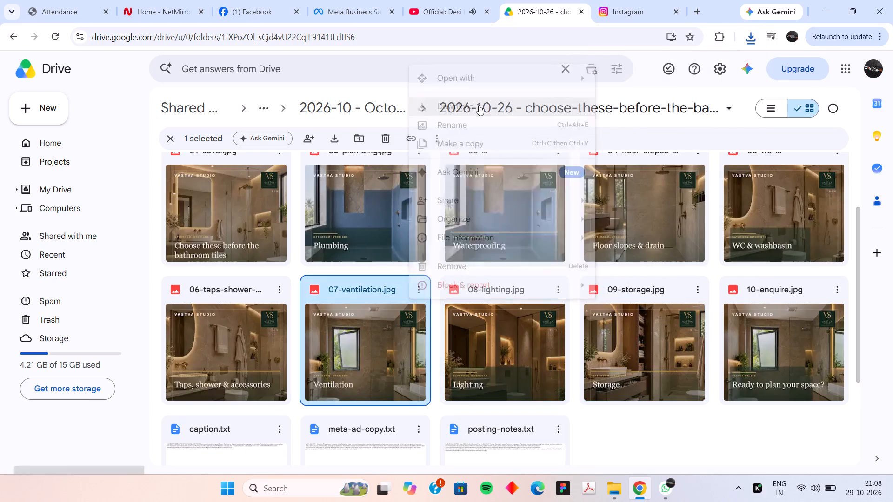
{"action": "left_click", "coordinate": [285, 289]}
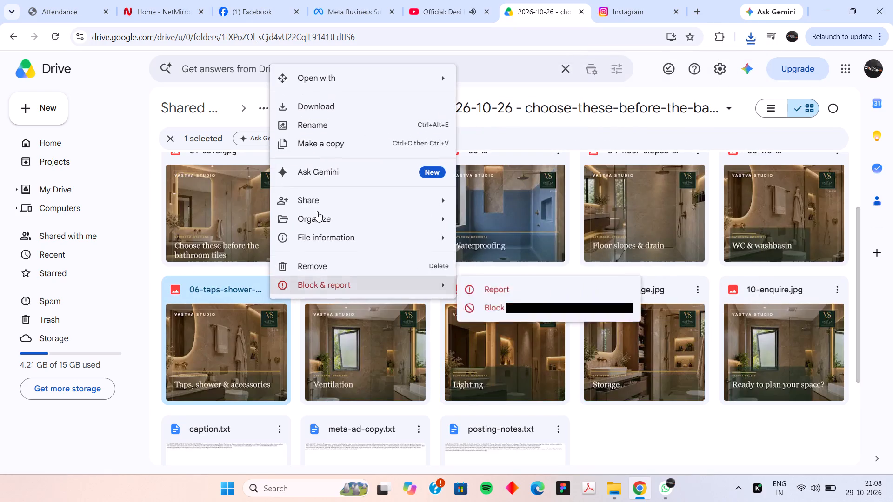
{"action": "left_click", "coordinate": [364, 107]}
Download the folder's first five images individually, from the 05-wc image back to 01-cover.jpg.
{"action": "scroll", "coordinate": [455, 276], "scroll_direction": "up", "scroll_amount": 2}
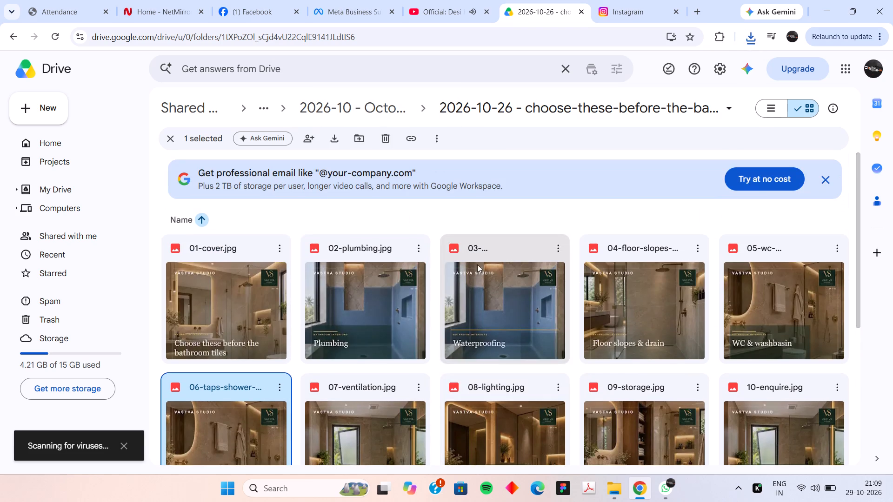
{"action": "left_click", "coordinate": [835, 250]}
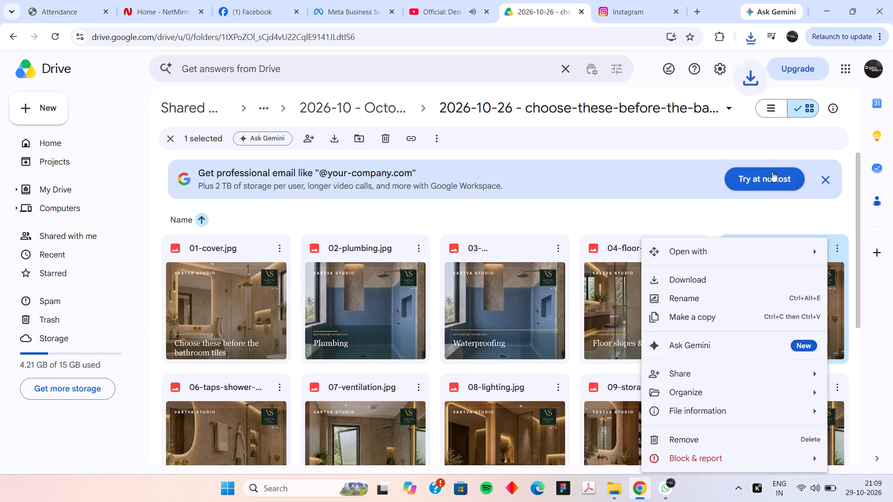
{"action": "left_click", "coordinate": [707, 280]}
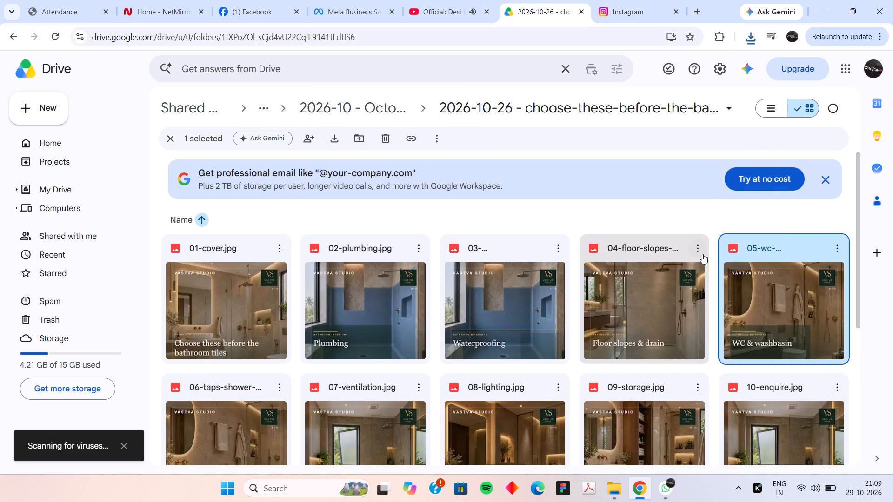
{"action": "left_click", "coordinate": [701, 248]}
{"action": "left_click", "coordinate": [717, 289]}
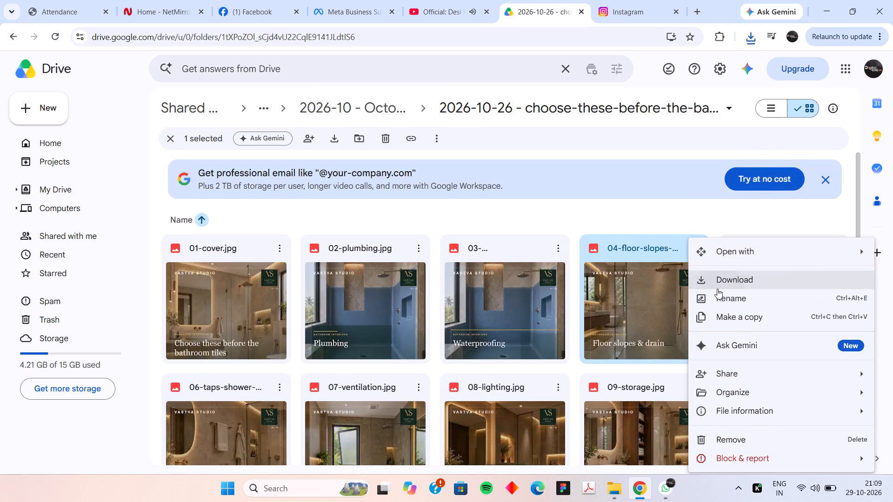
{"action": "left_click", "coordinate": [560, 251]}
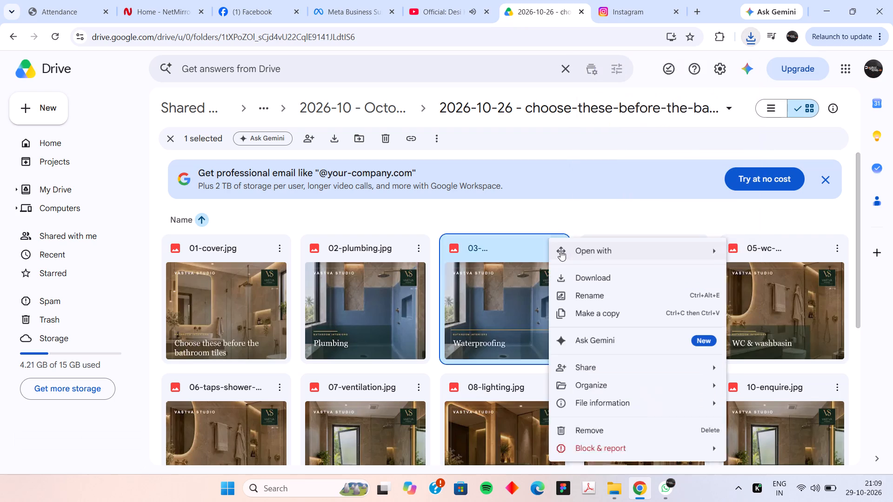
{"action": "left_click", "coordinate": [583, 280]}
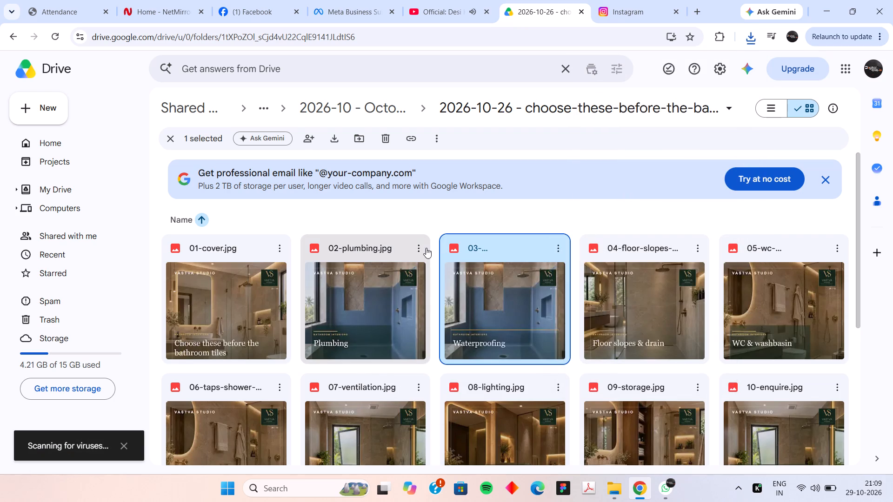
{"action": "left_click", "coordinate": [424, 249]}
{"action": "left_click", "coordinate": [441, 284]}
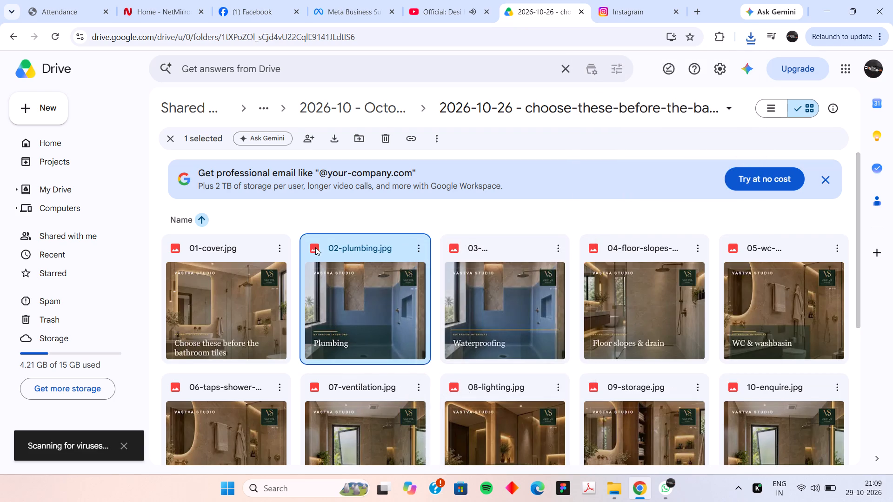
{"action": "left_click", "coordinate": [287, 247]}
{"action": "left_click", "coordinate": [317, 279]}
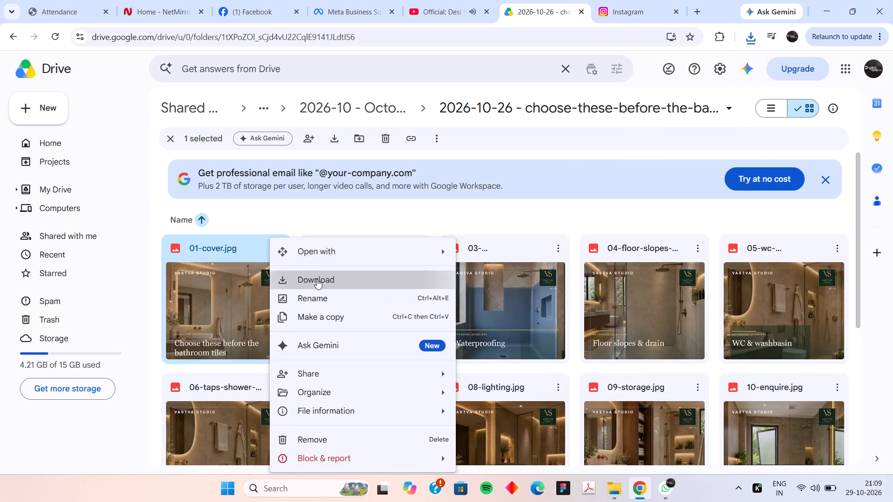
Open caption.txt and copy its whole text, from the CHOOSE THESE BEFORE THE BATHROOM TILES heading through the last hashtag.
{"action": "scroll", "coordinate": [317, 279], "scroll_direction": "down", "scroll_amount": 3}
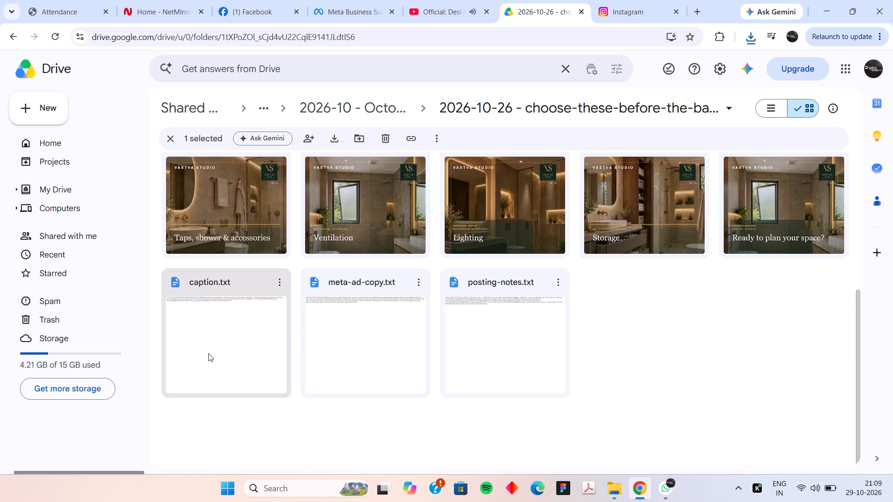
{"action": "double_click", "coordinate": [208, 353]}
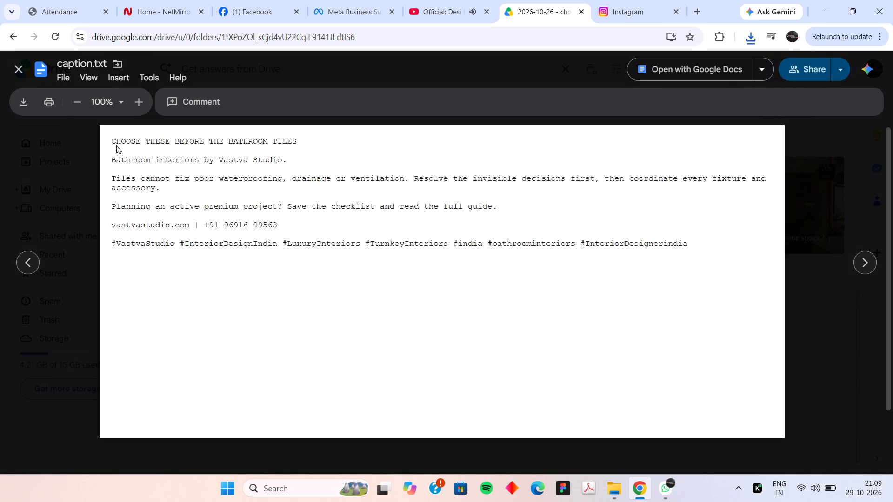
{"action": "left_click_drag", "start_coordinate": [113, 142], "coordinate": [121, 145]}
{"action": "left_click", "coordinate": [115, 145]}
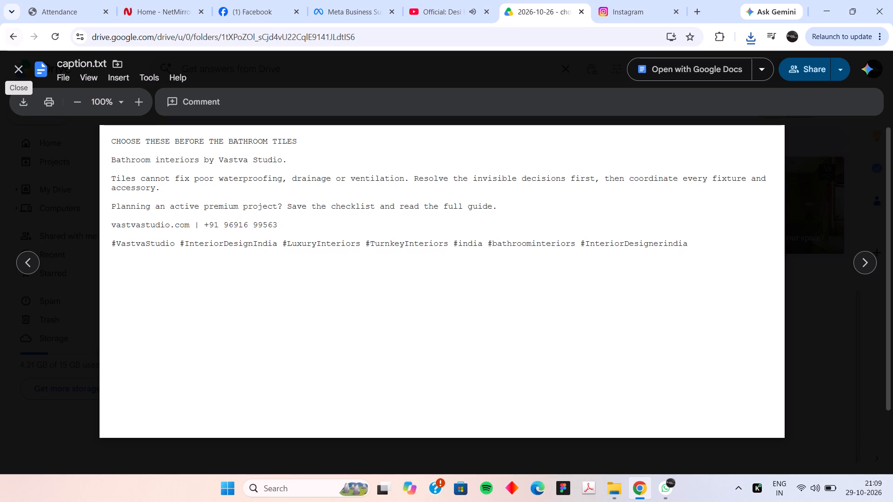
{"action": "double_click", "coordinate": [114, 141]}
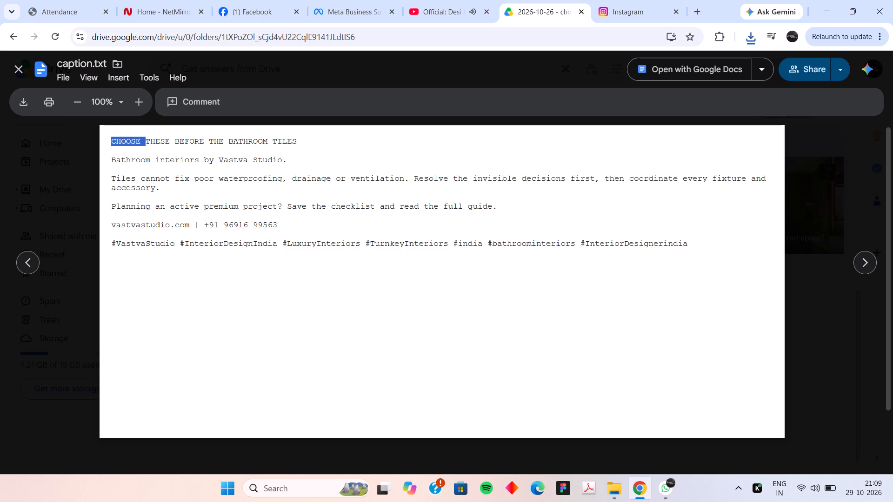
{"action": "left_click", "coordinate": [114, 141]}
{"action": "left_click_drag", "start_coordinate": [112, 141], "coordinate": [716, 244]}
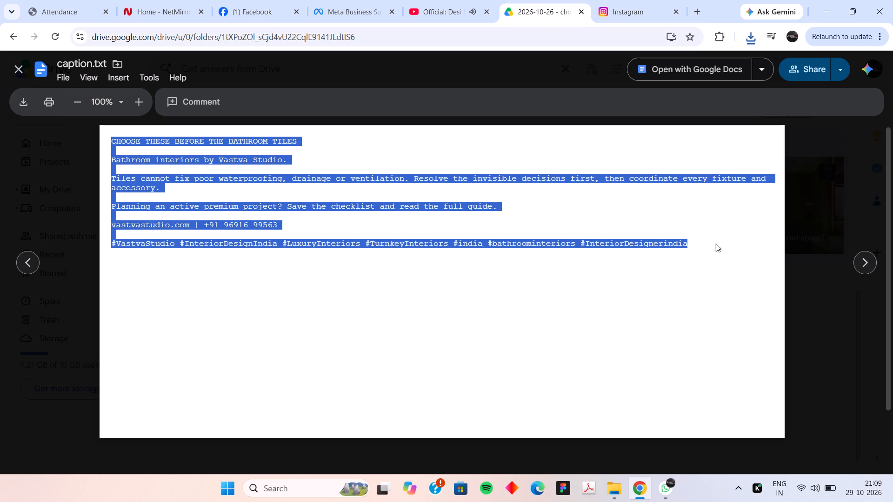
{"action": "right_click", "coordinate": [251, 160]}
{"action": "left_click", "coordinate": [275, 174]}
Start a new post in Meta Business Suite and paste the copied bathroom tiles caption as its text.
{"action": "left_click", "coordinate": [349, 6]}
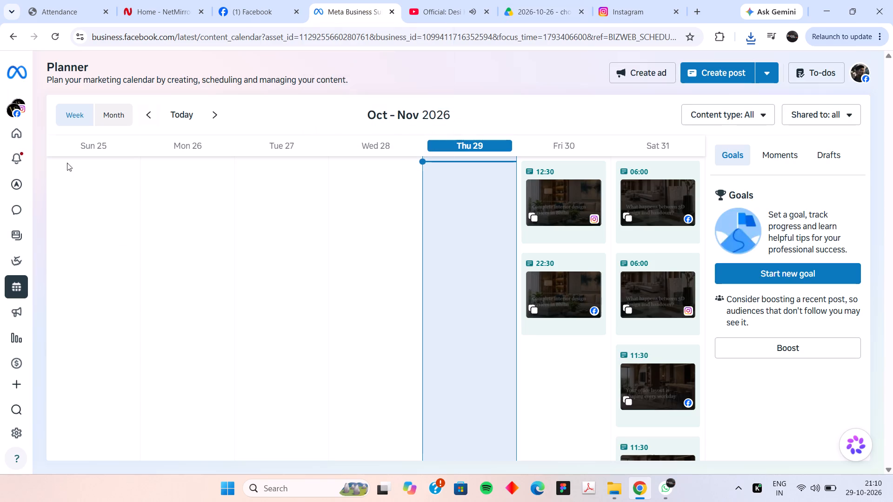
{"action": "left_click", "coordinate": [695, 68]}
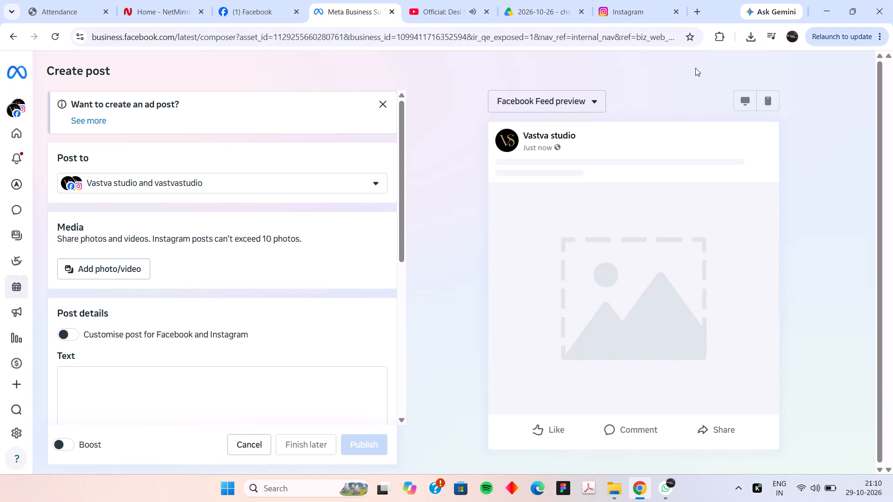
{"action": "scroll", "coordinate": [221, 307], "scroll_direction": "down", "scroll_amount": 1}
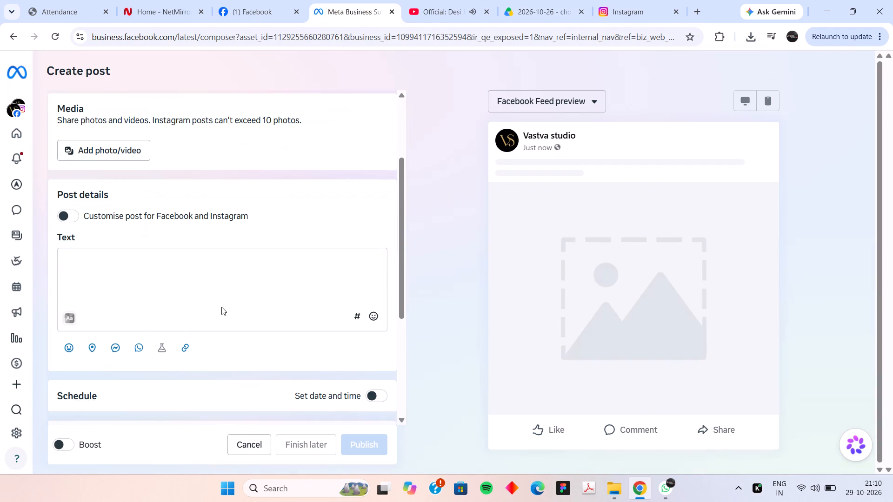
{"action": "left_click", "coordinate": [87, 268]}
{"action": "right_click", "coordinate": [87, 268]}
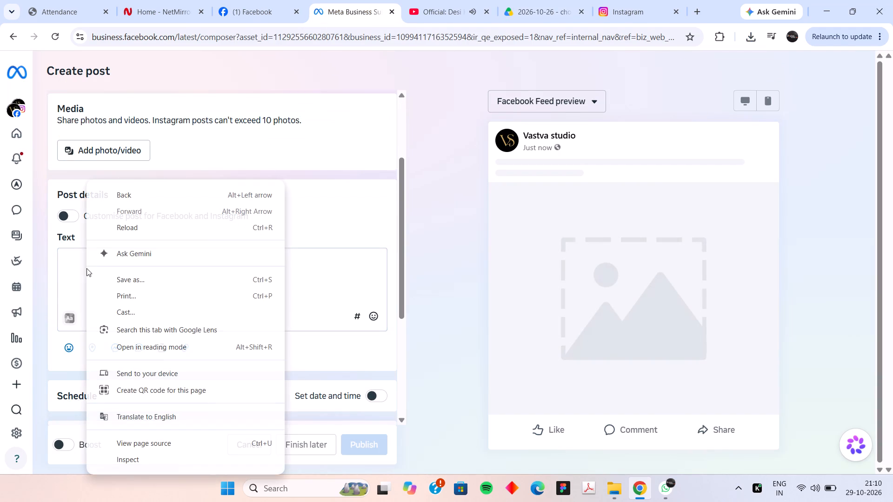
{"action": "left_click", "coordinate": [71, 258]}
{"action": "right_click", "coordinate": [71, 258]}
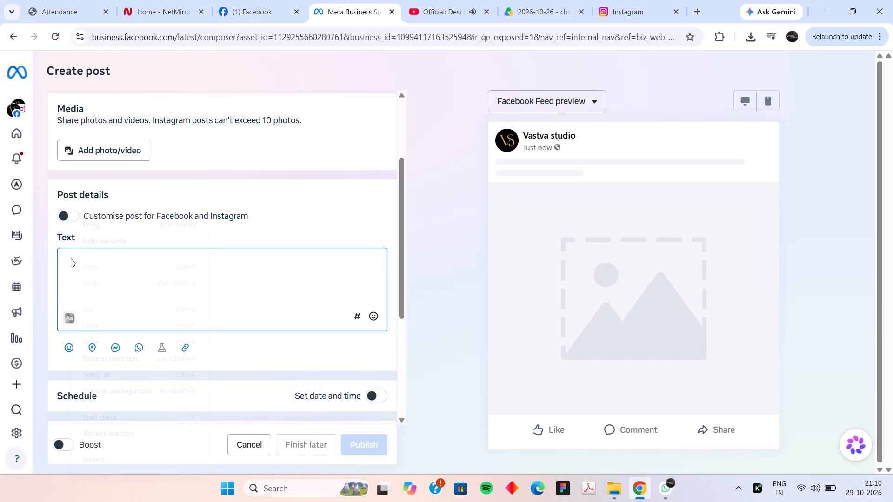
{"action": "left_click", "coordinate": [88, 343]}
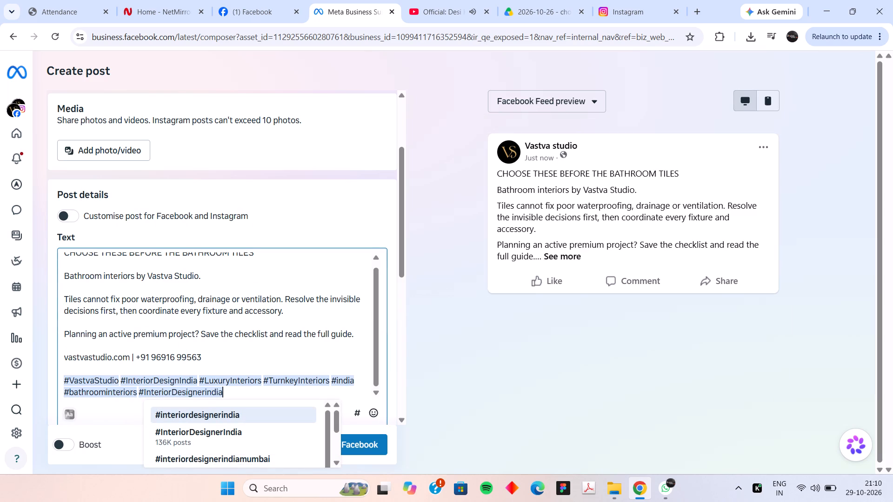
Change the caption's first hashtag to all lowercase, #vastvastudio.
{"action": "scroll", "coordinate": [103, 286], "scroll_direction": "up", "scroll_amount": 1}
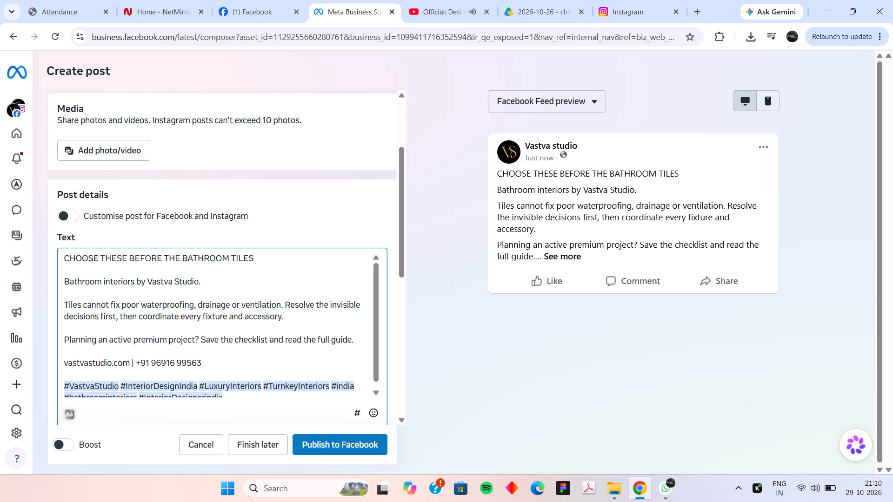
{"action": "scroll", "coordinate": [229, 343], "scroll_direction": "down", "scroll_amount": 1}
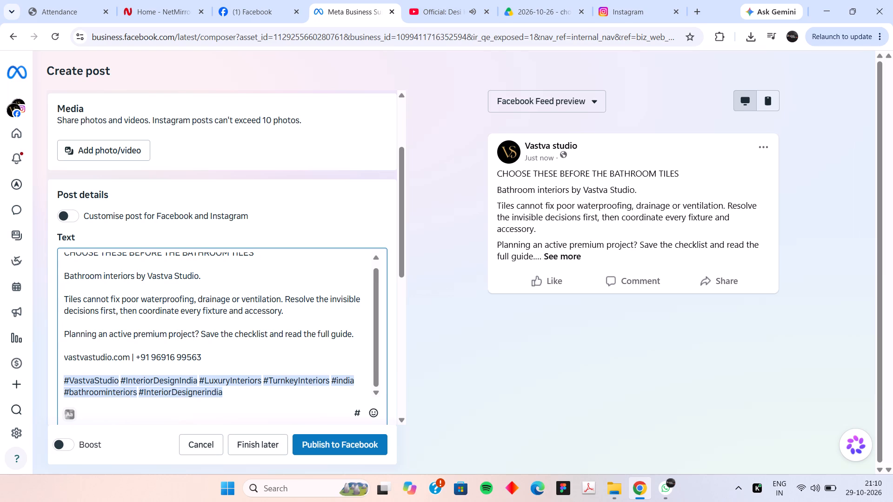
{"action": "left_click", "coordinate": [74, 381]}
{"action": "key", "text": "BackSpace"}
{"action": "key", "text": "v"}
{"action": "key", "text": "Right"}
{"action": "key", "text": "Right"}
{"action": "key", "text": "Right"}
{"action": "key", "text": "Right"}
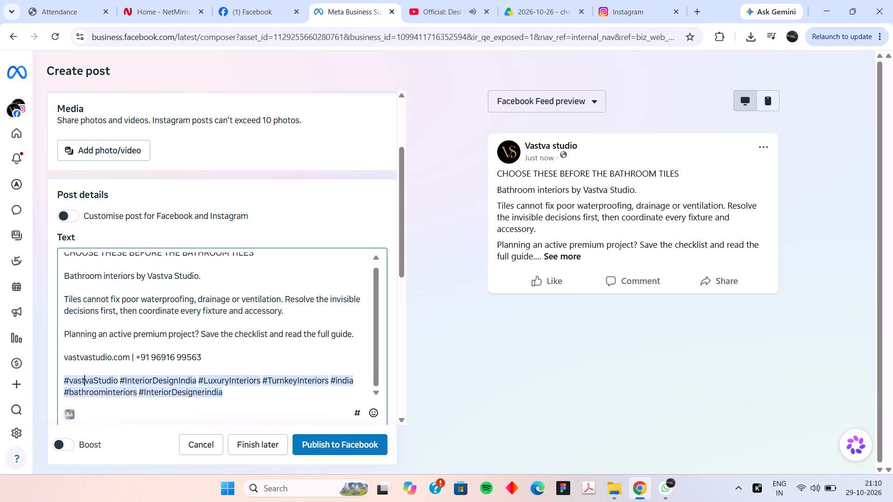
{"action": "key", "text": "Right"}
{"action": "key", "text": "Right"}
{"action": "key", "text": "BackSpace"}
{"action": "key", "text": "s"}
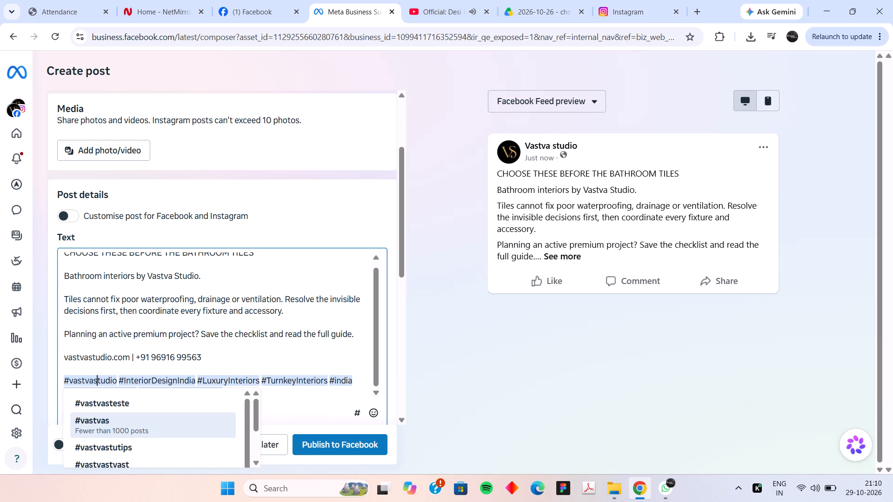
Change the capitals in the caption's second hashtag to lowercase so it reads #interiordesignindia.
{"action": "key", "text": "Right"}
{"action": "key", "text": "Right"}
{"action": "key", "text": "Right"}
{"action": "key", "text": "Right"}
{"action": "key", "text": "Right"}
{"action": "key", "text": "Right"}
{"action": "key", "text": "Right"}
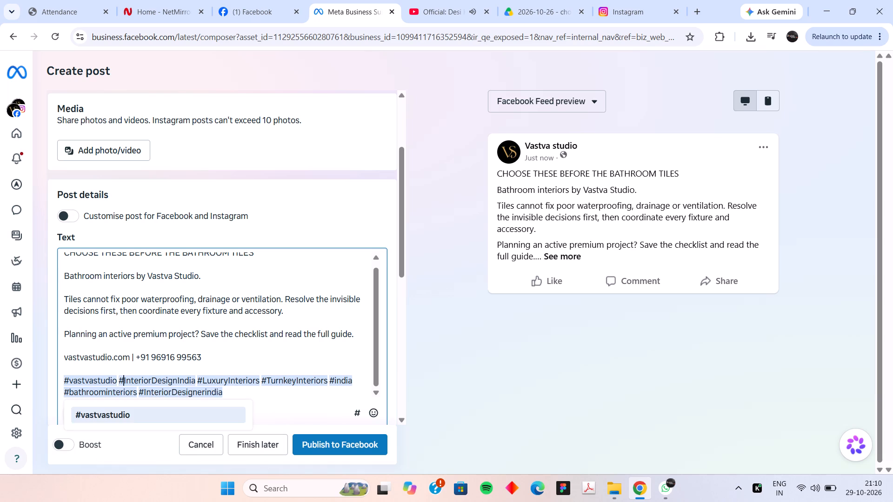
{"action": "key", "text": "Right"}
{"action": "key", "text": "BackSpace"}
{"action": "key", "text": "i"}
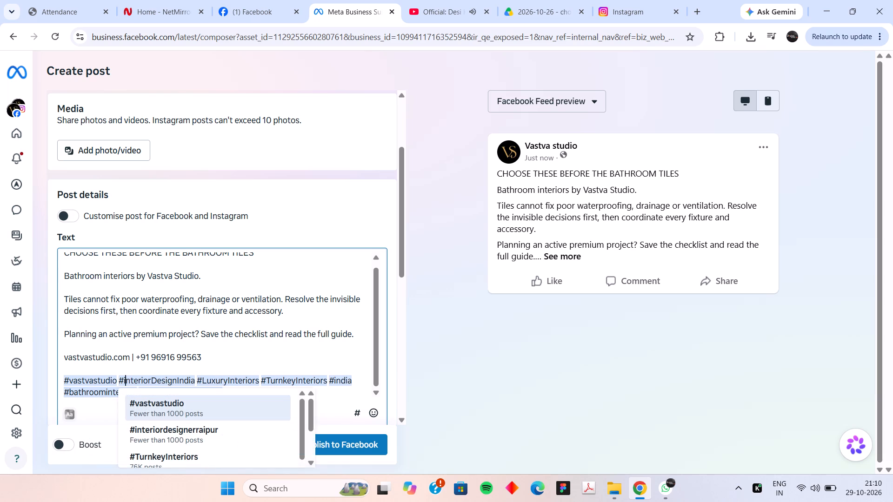
{"action": "key", "text": "Right"}
{"action": "key", "text": "Right"}
{"action": "key", "text": "Right"}
{"action": "key", "text": "Right"}
{"action": "key", "text": "Right"}
{"action": "key", "text": "Right"}
{"action": "key", "text": "Right"}
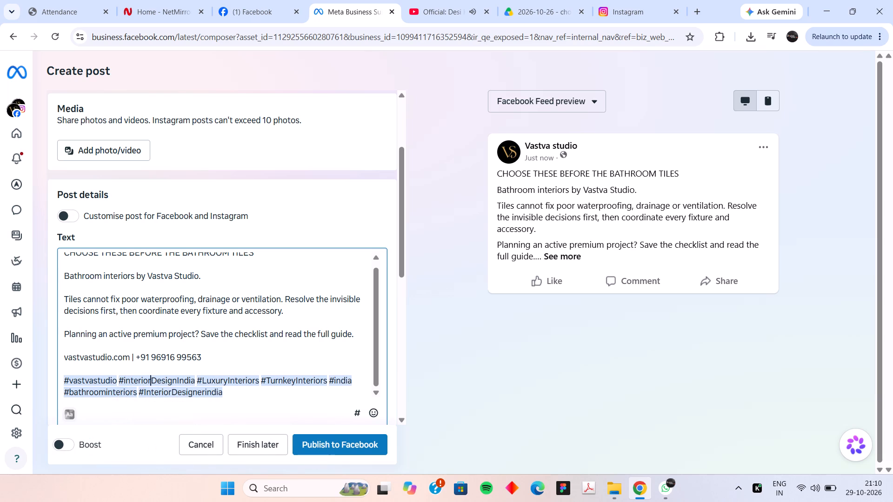
{"action": "key", "text": "Right"}
{"action": "key", "text": "BackSpace"}
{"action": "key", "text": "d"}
{"action": "key", "text": "Right"}
{"action": "key", "text": "Right"}
{"action": "key", "text": "Right"}
{"action": "key", "text": "Right"}
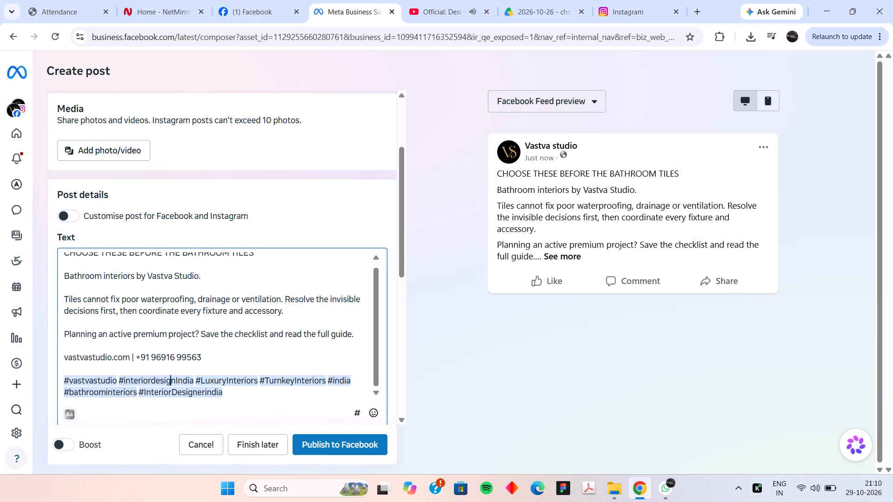
{"action": "key", "text": "Right"}
{"action": "key", "text": "Right"}
{"action": "key", "text": "BackSpace"}
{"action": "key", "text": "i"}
Change the capitals in the luxury interiors hashtag to lowercase so it reads #luxuryinteriors.
{"action": "key", "text": "Right"}
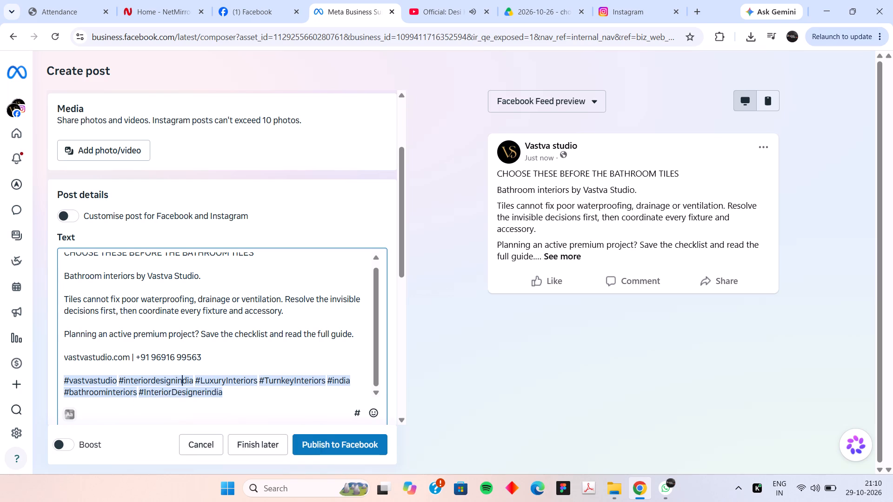
{"action": "key", "text": "Right"}
{"action": "key", "text": "Right"}
{"action": "key", "text": "Right"}
{"action": "key", "text": "Right"}
{"action": "key", "text": "Right"}
{"action": "key", "text": "Right"}
{"action": "key", "text": "BackSpace"}
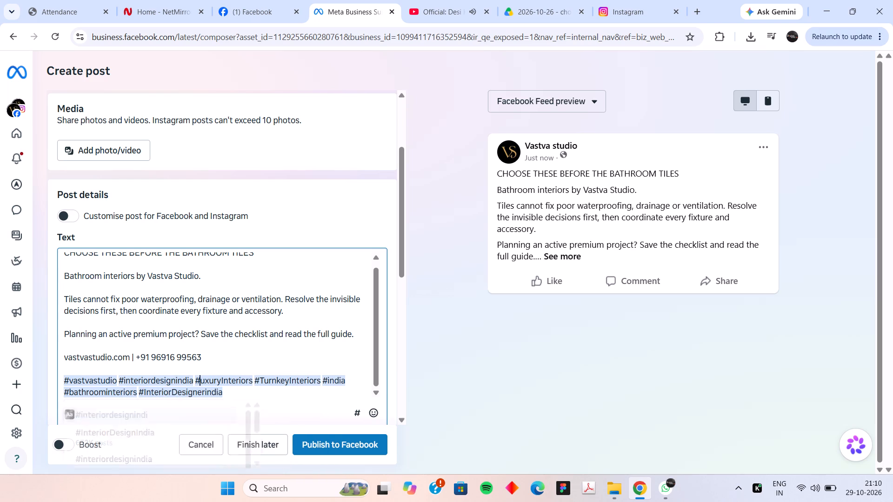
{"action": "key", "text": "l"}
{"action": "key", "text": "Right"}
{"action": "key", "text": "Right"}
{"action": "key", "text": "Right"}
{"action": "key", "text": "Right"}
{"action": "key", "text": "Right"}
{"action": "key", "text": "Right"}
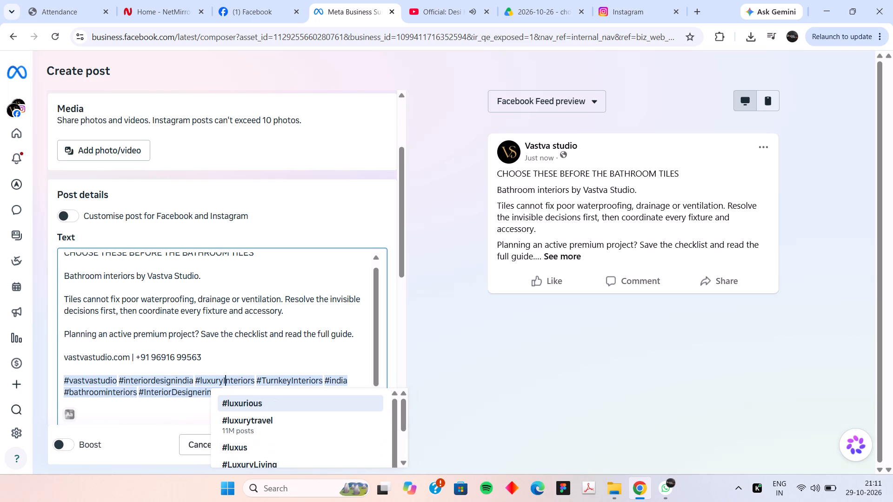
{"action": "key", "text": "BackSpace"}
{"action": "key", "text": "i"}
Change the capitals in the turnkey interiors hashtag to lowercase so it reads #turnkeyinteriors.
{"action": "key", "text": "Right"}
{"action": "key", "text": "Right"}
{"action": "key", "text": "Right"}
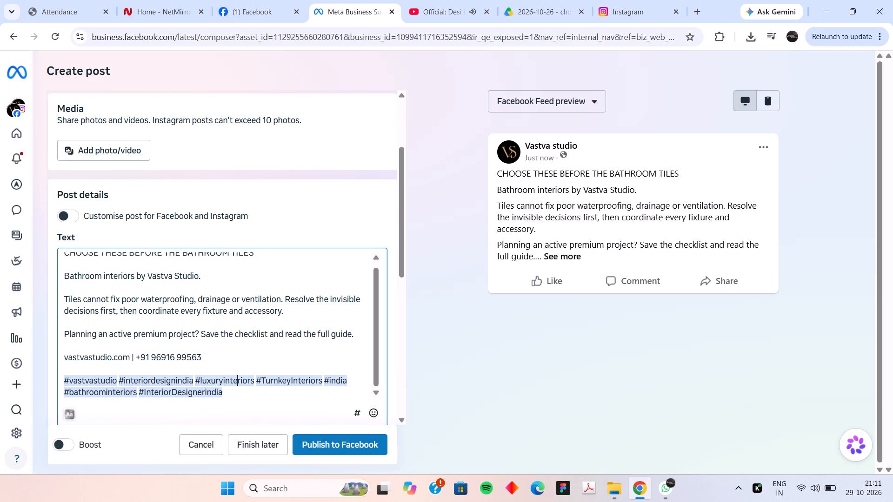
{"action": "key", "text": "Right"}
{"action": "key", "text": "Right"}
{"action": "key", "text": "Right"}
{"action": "key", "text": "Right"}
{"action": "key", "text": "Right"}
{"action": "key", "text": "Right"}
{"action": "key", "text": "Right"}
{"action": "key", "text": "Right"}
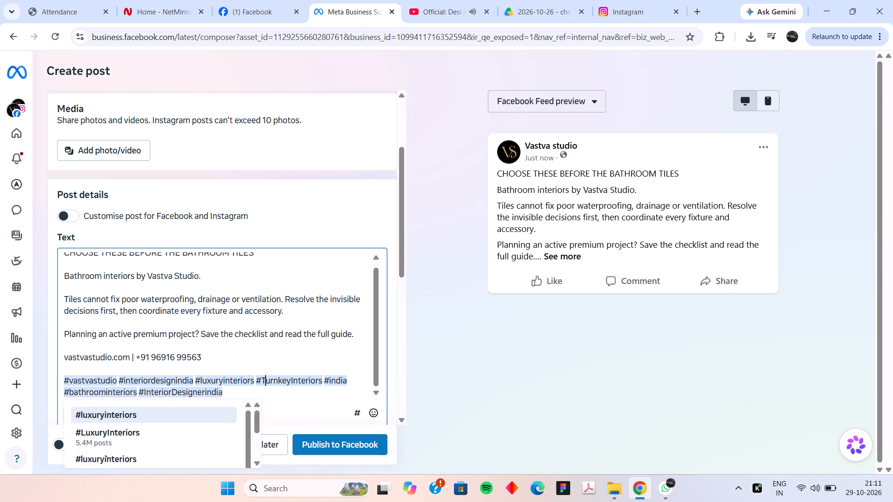
{"action": "key", "text": "BackSpace"}
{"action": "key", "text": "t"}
{"action": "key", "text": "Right"}
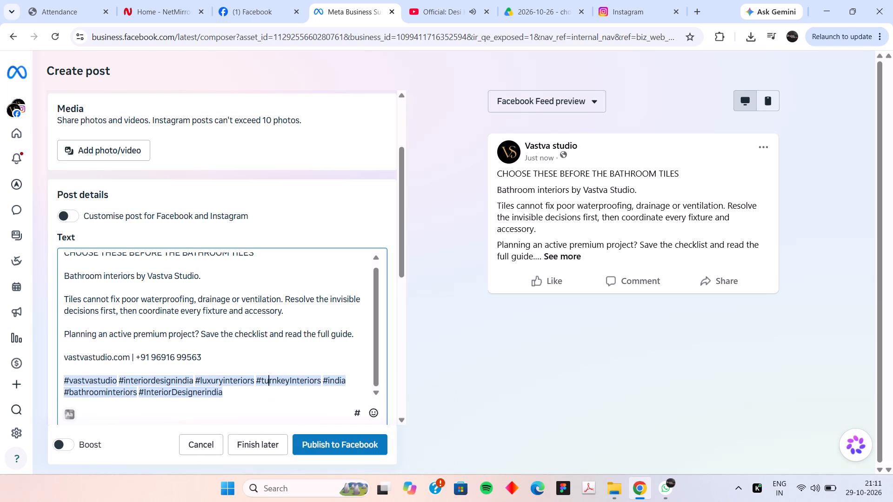
{"action": "key", "text": "Right"}
{"action": "key", "text": "Right"}
{"action": "key", "text": "Right"}
{"action": "key", "text": "Right"}
{"action": "key", "text": "Right"}
{"action": "key", "text": "Right"}
{"action": "key", "text": "BackSpace"}
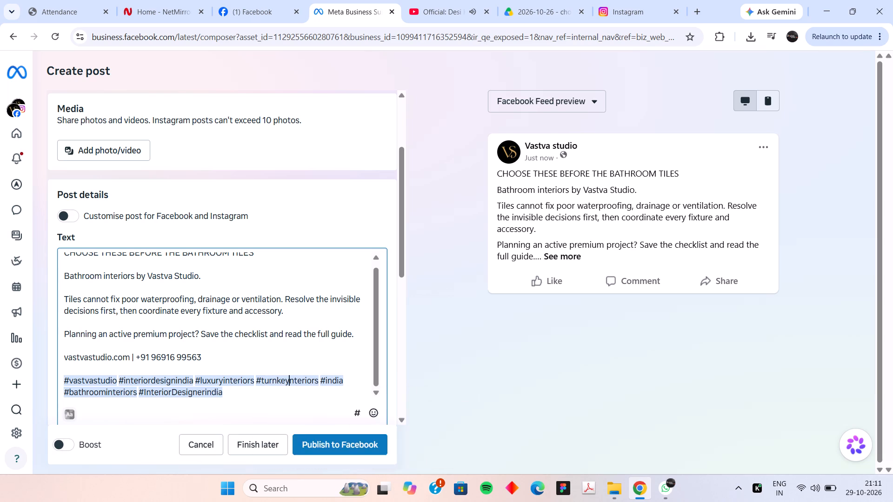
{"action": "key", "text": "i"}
Convert the caption's last hashtag, #InteriorDesignerindia, to lowercase, beginning with its initial i.
{"action": "key", "text": "Right"}
{"action": "key", "text": "Right"}
{"action": "key", "text": "Right"}
{"action": "key", "text": "Right"}
{"action": "key", "text": "Right"}
{"action": "key", "text": "Right"}
{"action": "key", "text": "Right"}
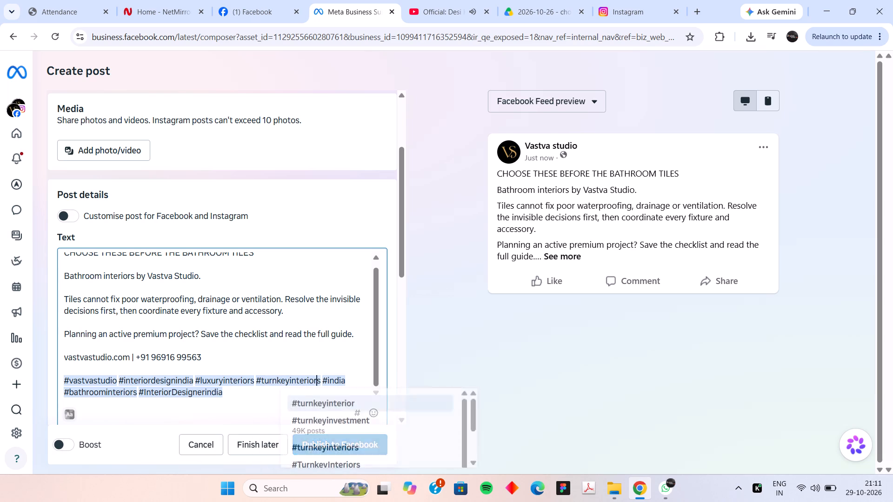
{"action": "key", "text": "Right"}
{"action": "key", "text": "Right"}
{"action": "key", "text": "Right"}
{"action": "key", "text": "Right"}
{"action": "key", "text": "Right"}
{"action": "key", "text": "Right"}
{"action": "key", "text": "Right"}
{"action": "key", "text": "Right"}
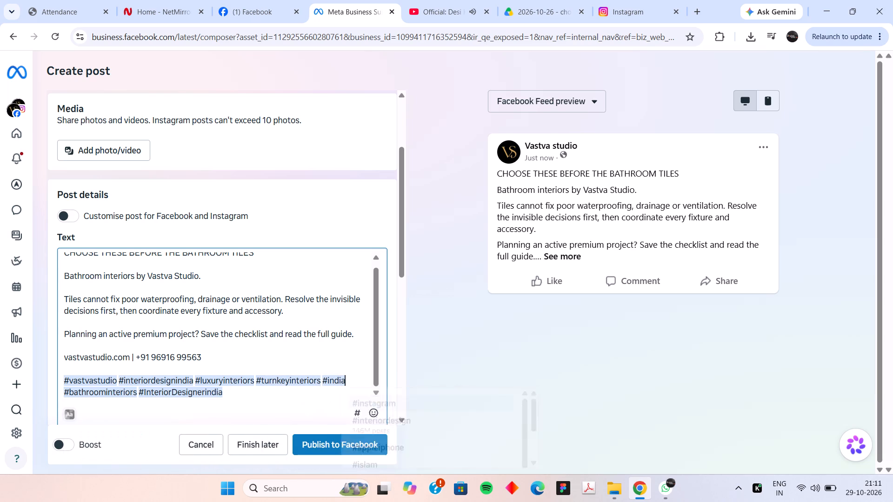
{"action": "left_click", "coordinate": [146, 393]}
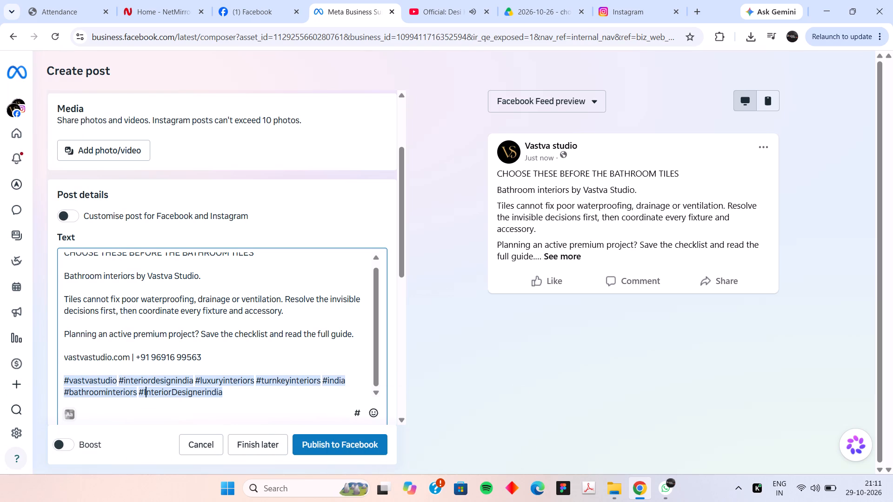
{"action": "key", "text": "BackSpace"}
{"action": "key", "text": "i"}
{"action": "key", "text": "Right"}
{"action": "key", "text": "Right"}
{"action": "key", "text": "Right"}
{"action": "key", "text": "Right"}
{"action": "key", "text": "Right"}
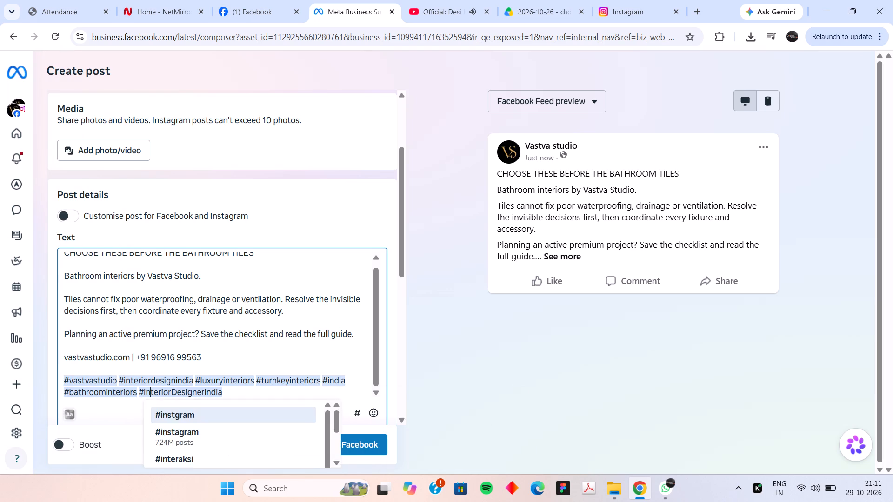
Lowercase the capital D in the post text's last hashtag so it reads #interiordesignerindia.
{"action": "key", "text": "Right"}
{"action": "key", "text": "Right"}
{"action": "key", "text": "Right"}
{"action": "key", "text": "BackSpace"}
{"action": "key", "text": "d"}
{"action": "key", "text": "Right"}
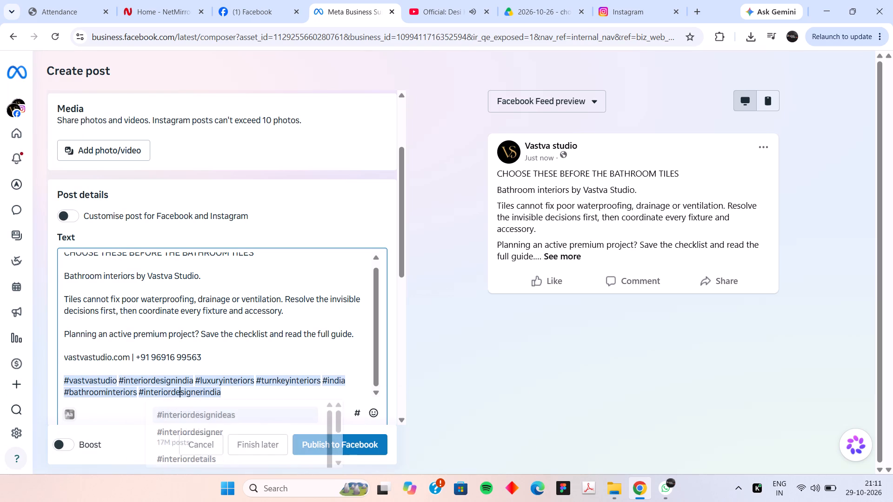
{"action": "key", "text": "Right"}
{"action": "key", "text": "Right"}
{"action": "key", "text": "Right"}
{"action": "key", "text": "Right"}
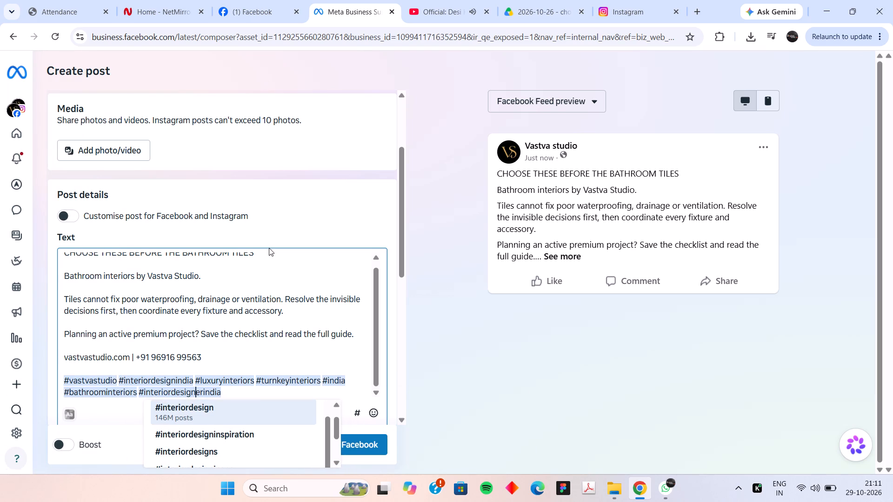
Switch to YouTube and skip the playing Desi Kalakaar video ahead to about 7:14.
{"action": "left_click", "coordinate": [454, 0]}
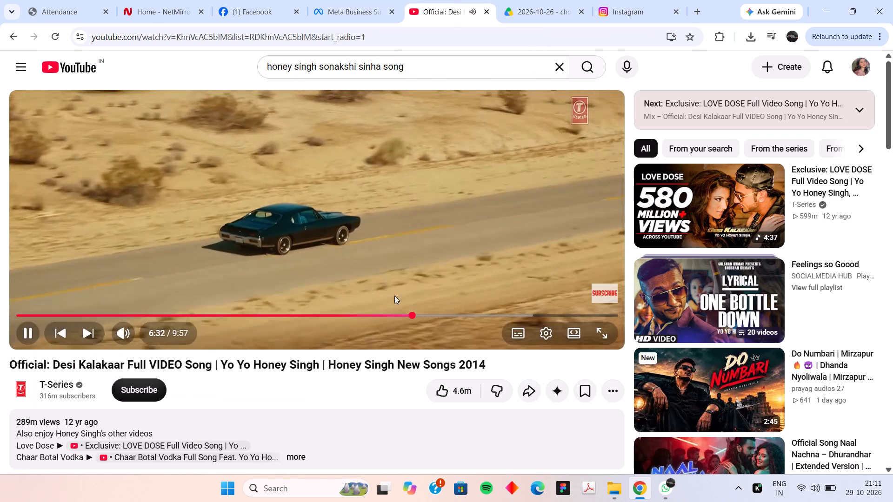
{"action": "left_click", "coordinate": [454, 320]}
{"action": "left_click", "coordinate": [454, 317]}
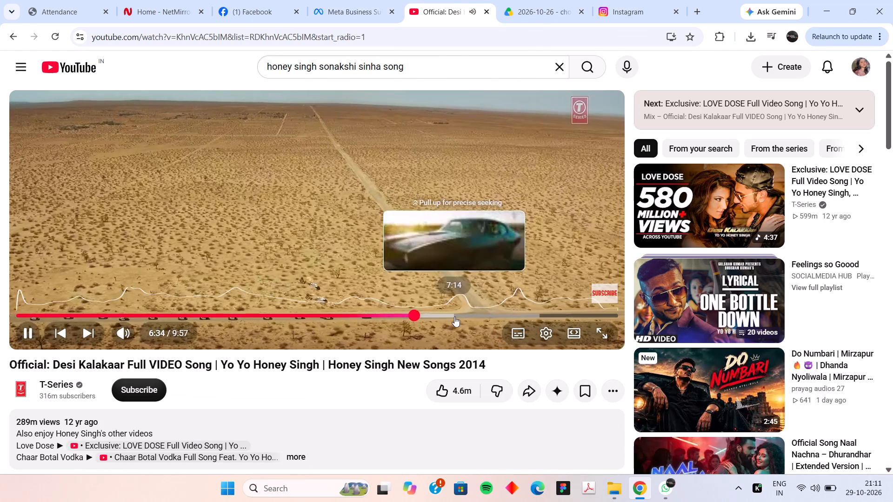
Skip further ahead in the Desi Kalakaar video, and play KR$NA ft. Seedhe Maut - Hola Amigo from the suggested videos.
{"action": "left_click", "coordinate": [477, 315]}
{"action": "left_click", "coordinate": [500, 313]}
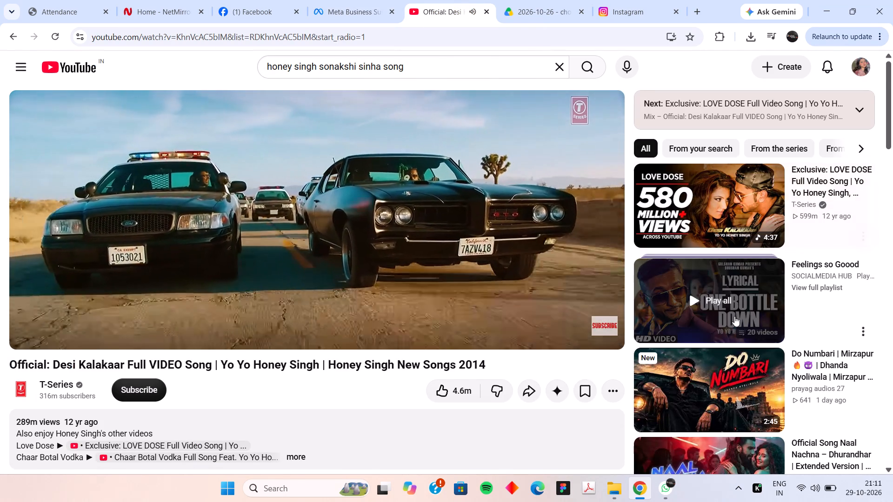
{"action": "scroll", "coordinate": [734, 316], "scroll_direction": "down", "scroll_amount": 3}
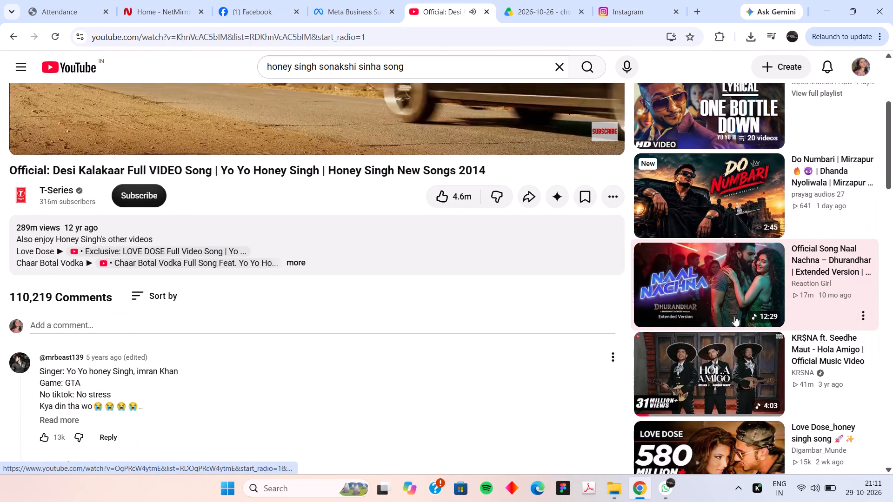
{"action": "scroll", "coordinate": [734, 316], "scroll_direction": "down", "scroll_amount": 1}
{"action": "left_click", "coordinate": [712, 339]}
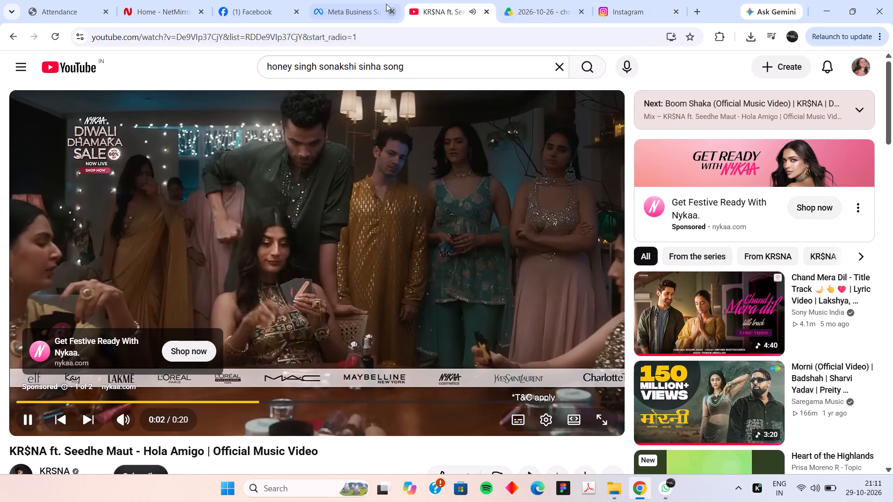
Return to the Meta Business Suite post and add the ten bathroom images from Downloads, 01-cover (13) through 10-enquire.
{"action": "left_click", "coordinate": [374, 0]}
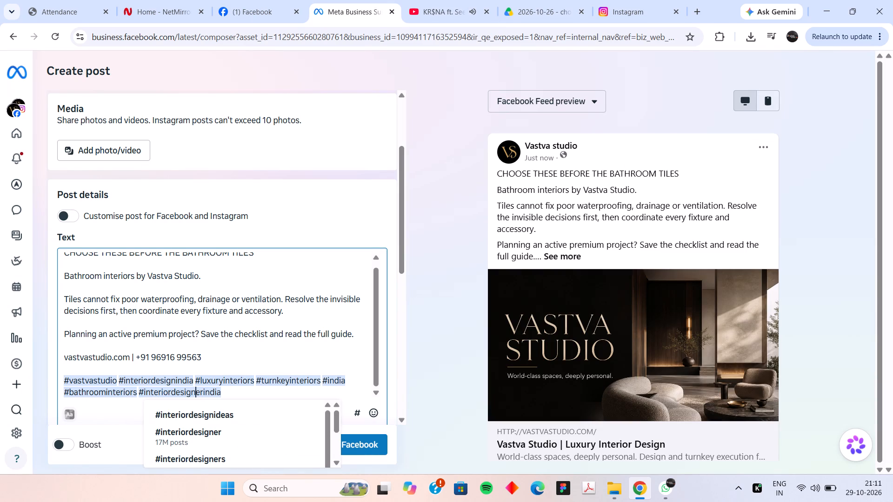
{"action": "scroll", "coordinate": [168, 364], "scroll_direction": "down", "scroll_amount": 1}
{"action": "left_click", "coordinate": [240, 387]}
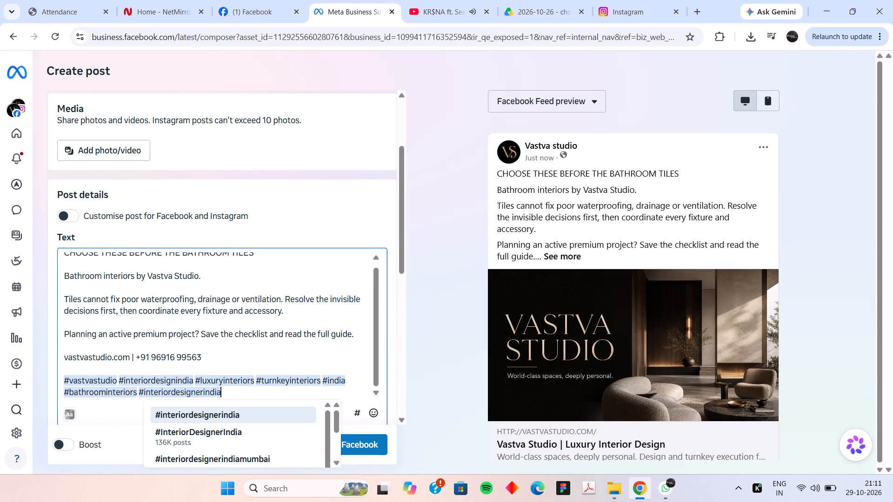
{"action": "scroll", "coordinate": [278, 372], "scroll_direction": "down", "scroll_amount": 1}
{"action": "scroll", "coordinate": [225, 323], "scroll_direction": "up", "scroll_amount": 1}
{"action": "scroll", "coordinate": [225, 323], "scroll_direction": "down", "scroll_amount": 2}
{"action": "scroll", "coordinate": [225, 323], "scroll_direction": "up", "scroll_amount": 3}
{"action": "scroll", "coordinate": [225, 323], "scroll_direction": "down", "scroll_amount": 4}
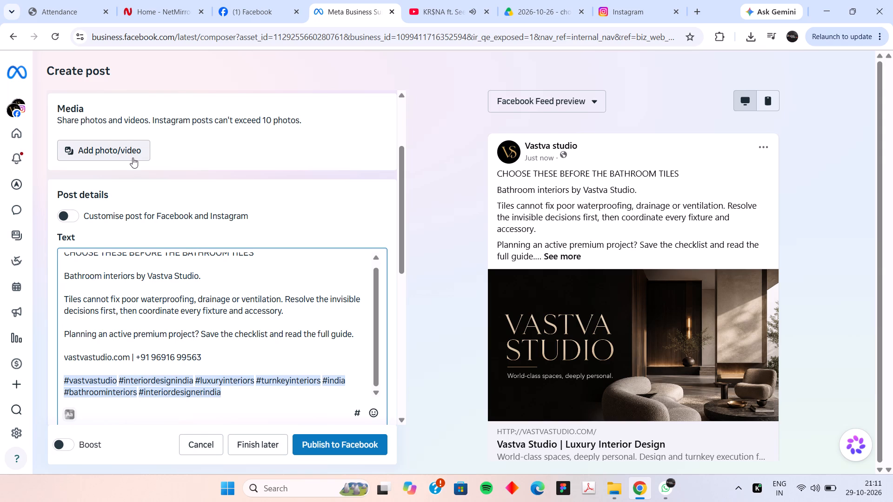
{"action": "scroll", "coordinate": [126, 341], "scroll_direction": "down", "scroll_amount": 1}
{"action": "left_click", "coordinate": [100, 149]}
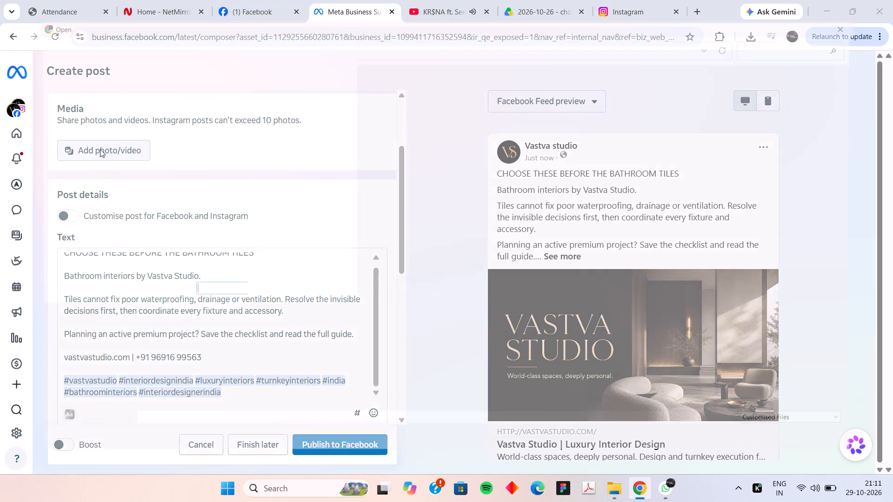
{"action": "left_click", "coordinate": [45, 157]}
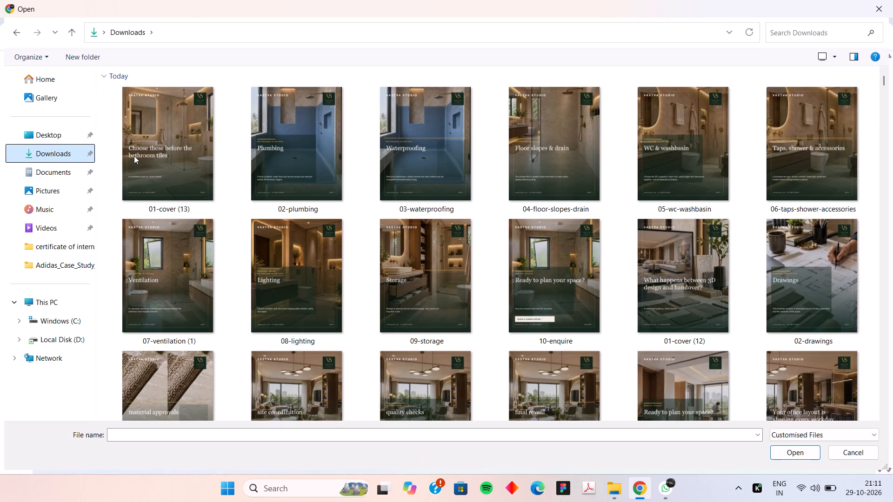
{"action": "left_click", "coordinate": [212, 184]}
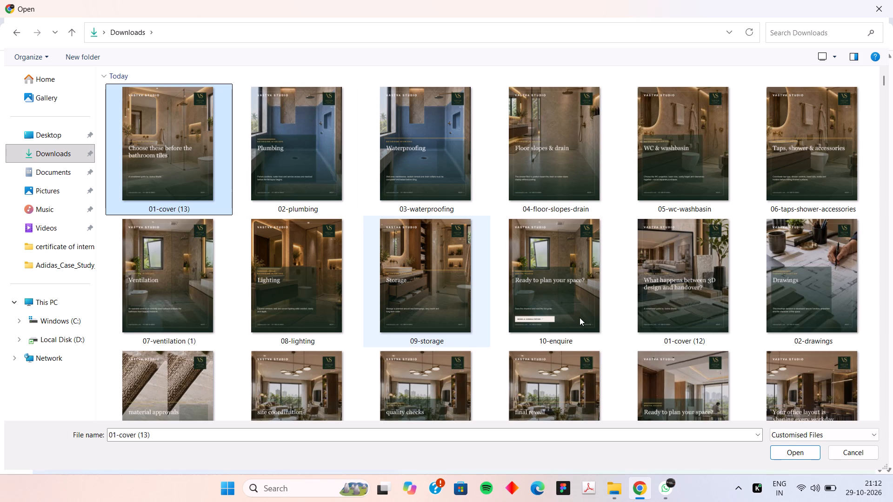
{"action": "left_click", "coordinate": [580, 317], "text": "shift"}
{"action": "left_click", "coordinate": [783, 447]}
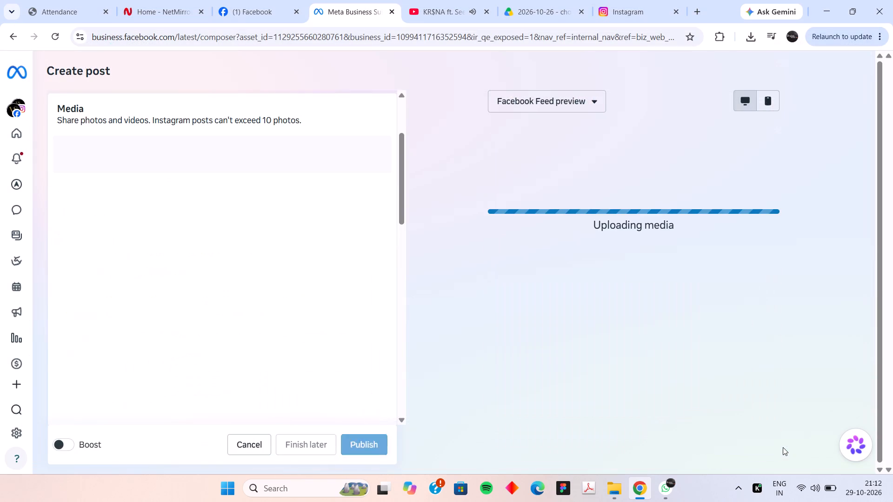
Switch to YouTube and skip the ad playing before the Hola Amigo video.
{"action": "left_click", "coordinate": [460, 0]}
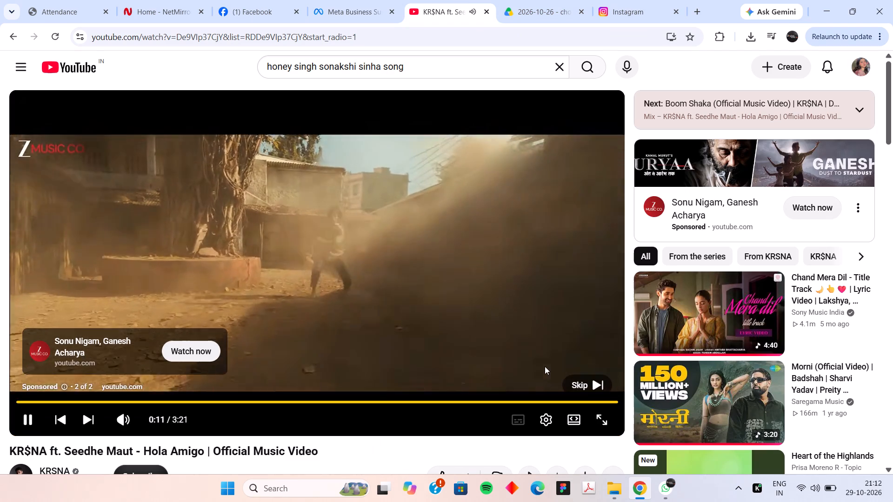
{"action": "left_click", "coordinate": [584, 389]}
Return to the Meta Business Suite post and check all the carousel slides in order in the Instagram feed preview.
{"action": "left_click", "coordinate": [335, 0]}
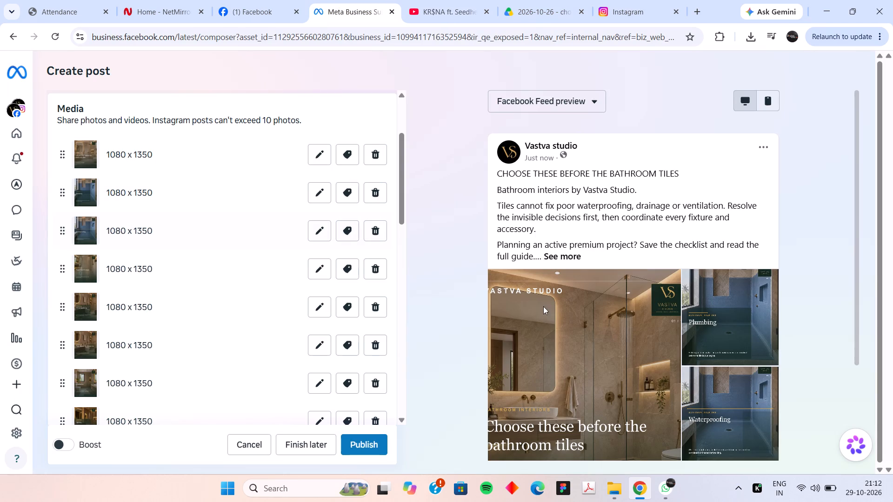
{"action": "left_click", "coordinate": [585, 105]}
{"action": "left_click_drag", "start_coordinate": [548, 168], "coordinate": [540, 145]}
{"action": "left_click", "coordinate": [540, 145]}
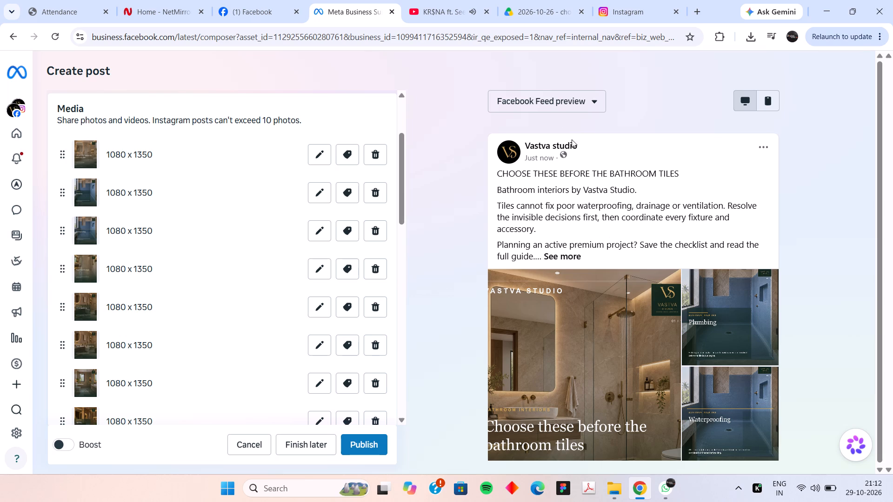
{"action": "left_click", "coordinate": [549, 100]}
{"action": "left_click", "coordinate": [520, 156]}
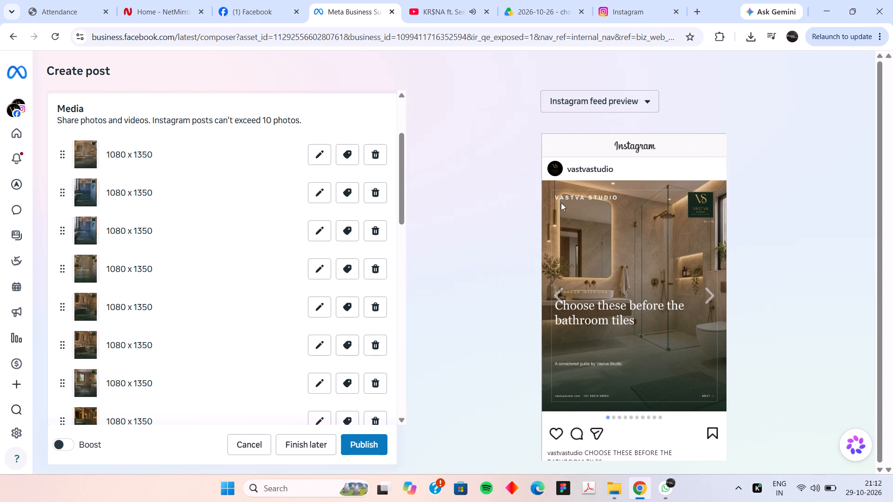
{"action": "left_click", "coordinate": [710, 291]}
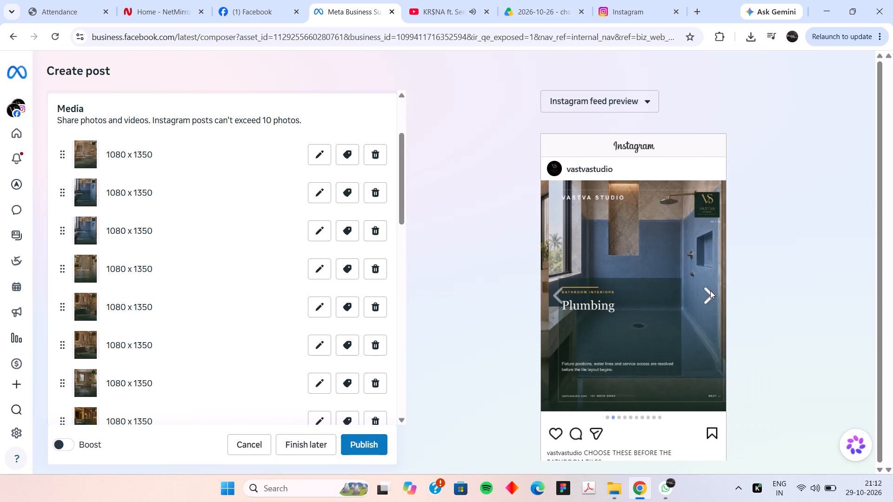
{"action": "left_click", "coordinate": [710, 291]}
{"action": "left_click", "coordinate": [710, 291]}
{"action": "left_click", "coordinate": [710, 291]}
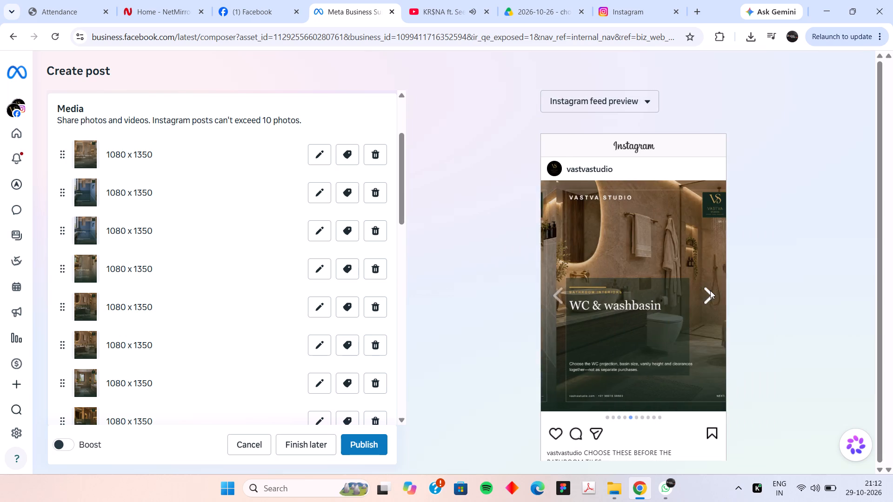
{"action": "left_click", "coordinate": [710, 291]}
{"action": "left_click", "coordinate": [710, 291]}
{"action": "left_click", "coordinate": [710, 291]}
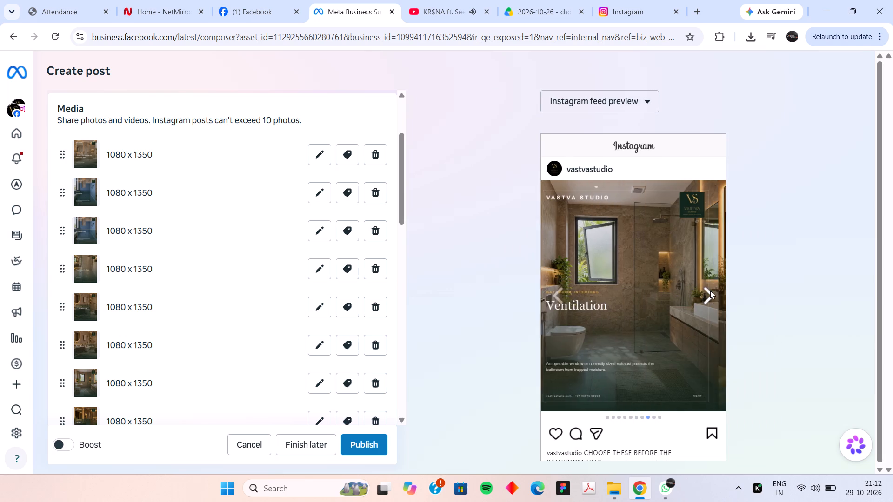
{"action": "left_click", "coordinate": [710, 291]}
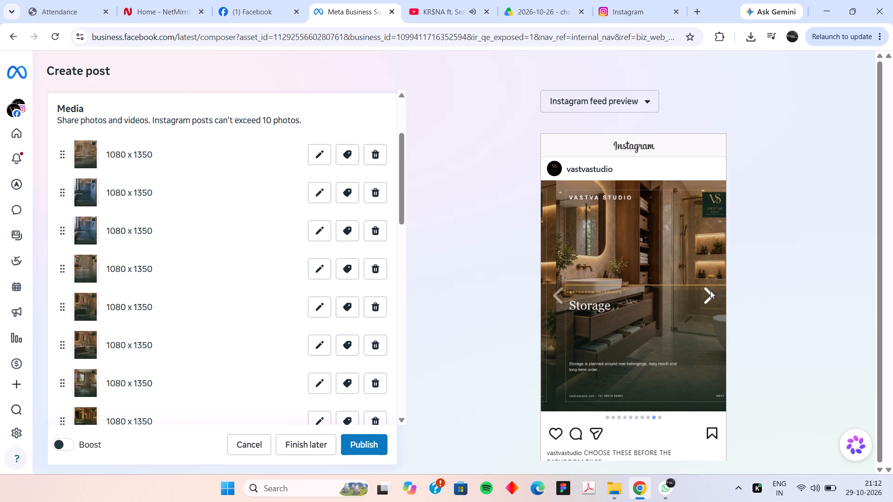
{"action": "left_click", "coordinate": [710, 291]}
{"action": "left_click", "coordinate": [710, 291]}
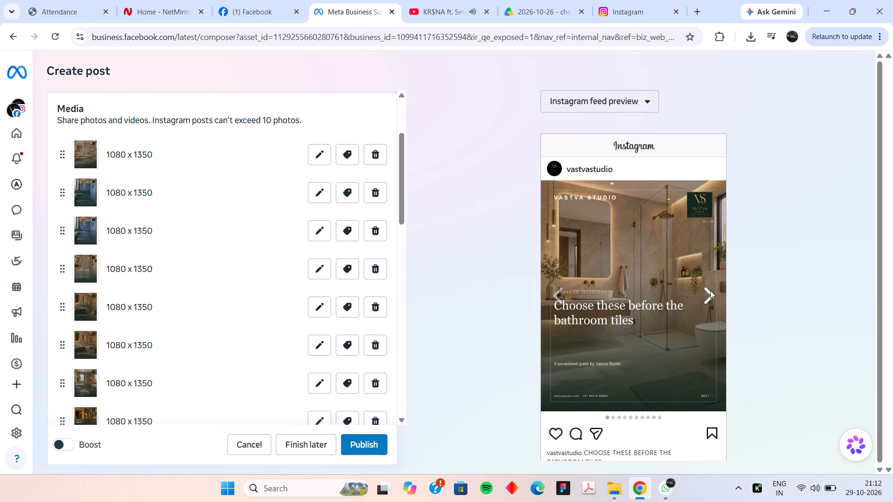
Delete the CHOOSE THESE BEFORE THE BATHROOM TILES heading and one blank line below it from the post text.
{"action": "scroll", "coordinate": [149, 314], "scroll_direction": "down", "scroll_amount": 4}
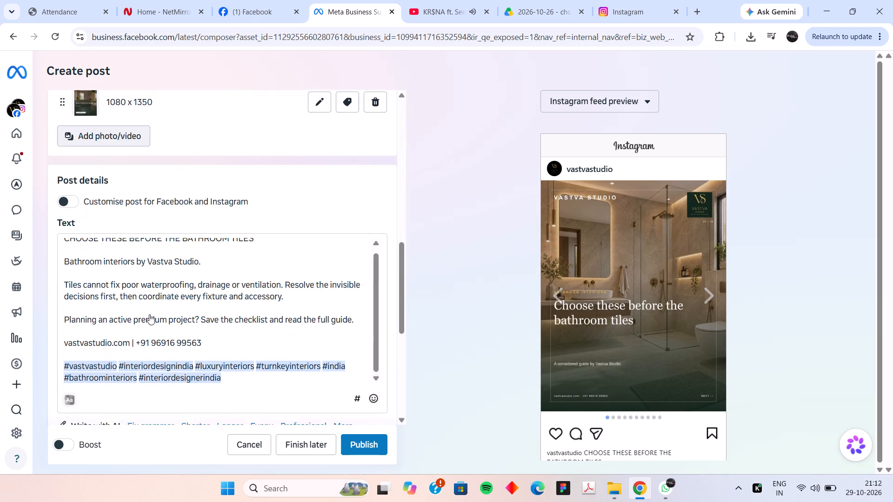
{"action": "scroll", "coordinate": [149, 314], "scroll_direction": "up", "scroll_amount": 1}
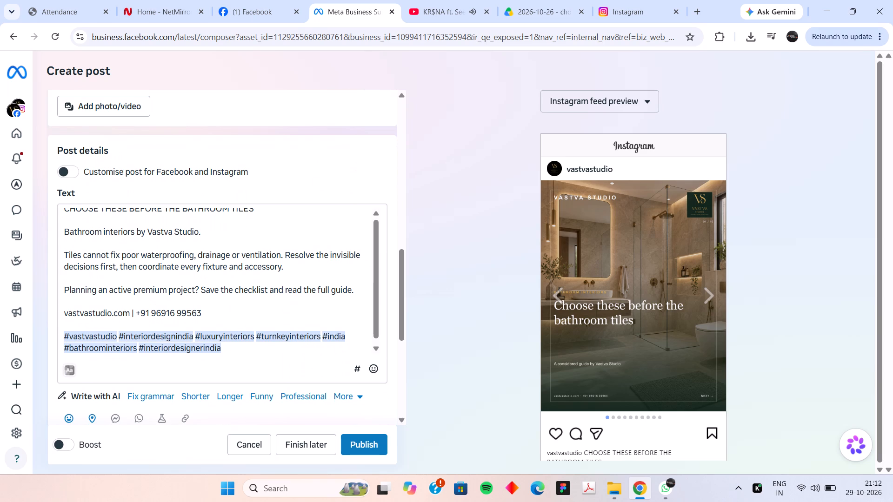
{"action": "left_click", "coordinate": [251, 210]}
{"action": "key", "text": "Right"}
{"action": "key", "text": "BackSpace"}
{"action": "key", "text": "BackSpace"}
{"action": "key", "text": "BackSpace"}
{"action": "key", "text": "BackSpace"}
{"action": "key", "text": "BackSpace"}
{"action": "key", "text": "BackSpace"}
{"action": "key", "text": "BackSpace"}
{"action": "key", "text": "BackSpace"}
{"action": "key", "text": "BackSpace"}
{"action": "key", "text": "BackSpace"}
{"action": "key", "text": "BackSpace"}
{"action": "key", "text": "BackSpace"}
{"action": "key", "text": "BackSpace"}
{"action": "key", "text": "BackSpace"}
{"action": "key", "text": "BackSpace"}
{"action": "key", "text": "BackSpace"}
{"action": "key", "text": "BackSpace"}
{"action": "key", "text": "BackSpace"}
{"action": "key", "text": "BackSpace"}
{"action": "key", "text": "BackSpace"}
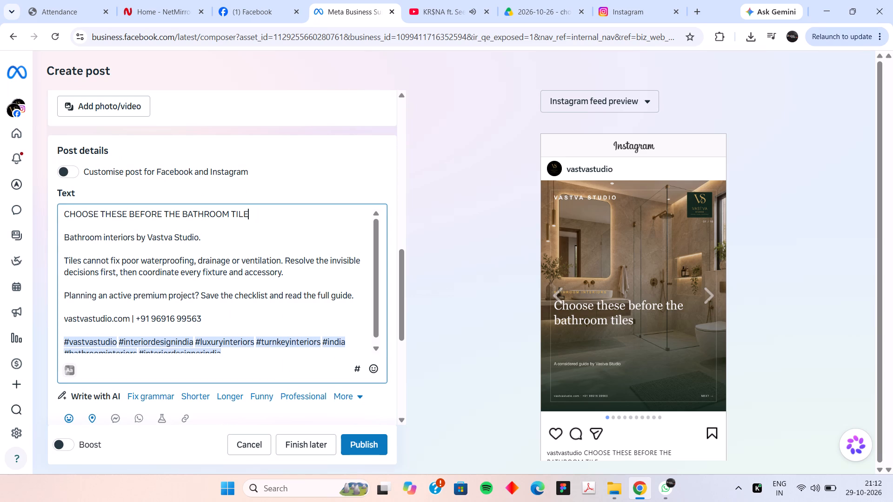
{"action": "key", "text": "BackSpace"}
{"action": "key", "text": "BackSpace"}
{"action": "key", "text": "BackSpace"}
{"action": "key", "text": "BackSpace"}
{"action": "key", "text": "BackSpace"}
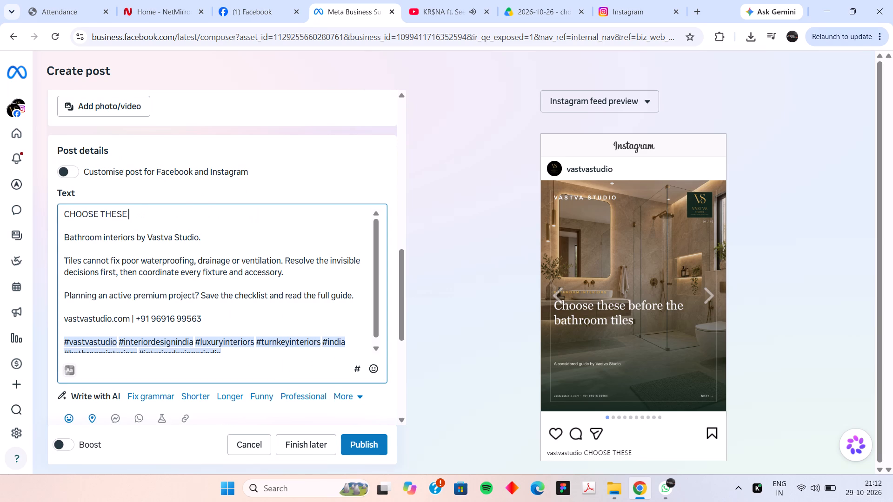
{"action": "key", "text": "BackSpace"}
{"action": "key", "text": "BackSpace"}
{"action": "key", "text": "BackSpace"}
{"action": "key", "text": "BackSpace"}
{"action": "key", "text": "BackSpace"}
{"action": "key", "text": "BackSpace"}
{"action": "key", "text": "BackSpace"}
{"action": "key", "text": "BackSpace"}
{"action": "key", "text": "BackSpace"}
{"action": "key", "text": "BackSpace"}
{"action": "key", "text": "BackSpace"}
{"action": "key", "text": "BackSpace"}
{"action": "key", "text": "BackSpace"}
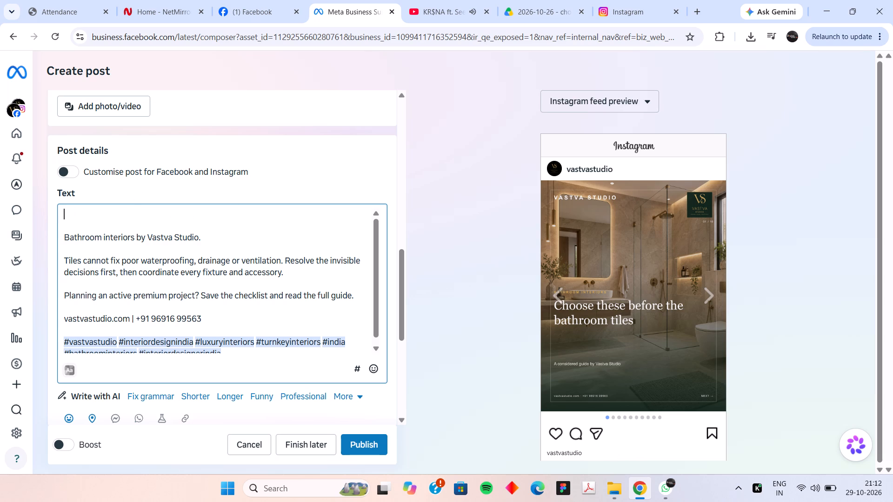
{"action": "left_click", "coordinate": [69, 227]}
{"action": "key", "text": "BackSpace"}
{"action": "key", "text": "BackSpace"}
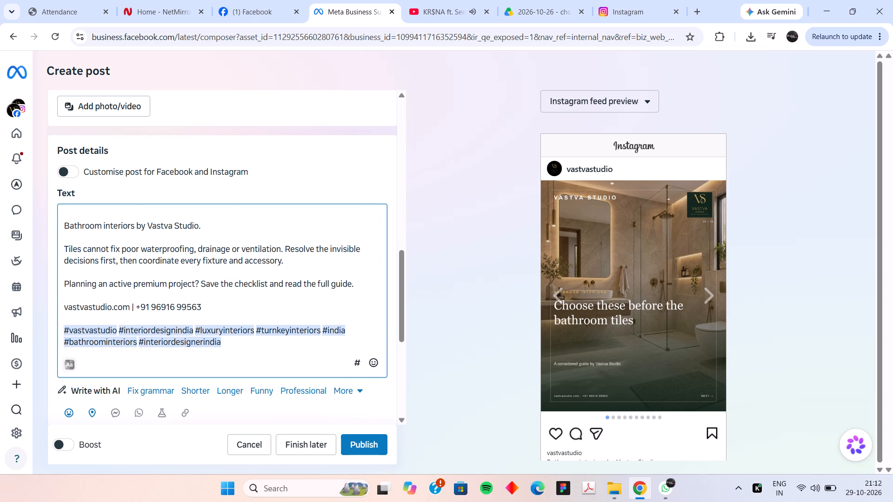
Turn on scheduling for the post and set its Facebook date to 1 November 2026.
{"action": "scroll", "coordinate": [98, 298], "scroll_direction": "down", "scroll_amount": 3}
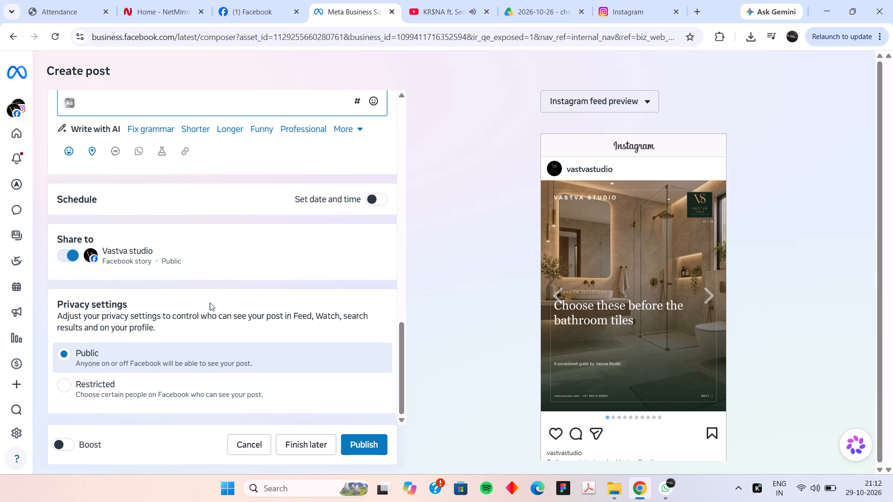
{"action": "scroll", "coordinate": [210, 303], "scroll_direction": "up", "scroll_amount": 2}
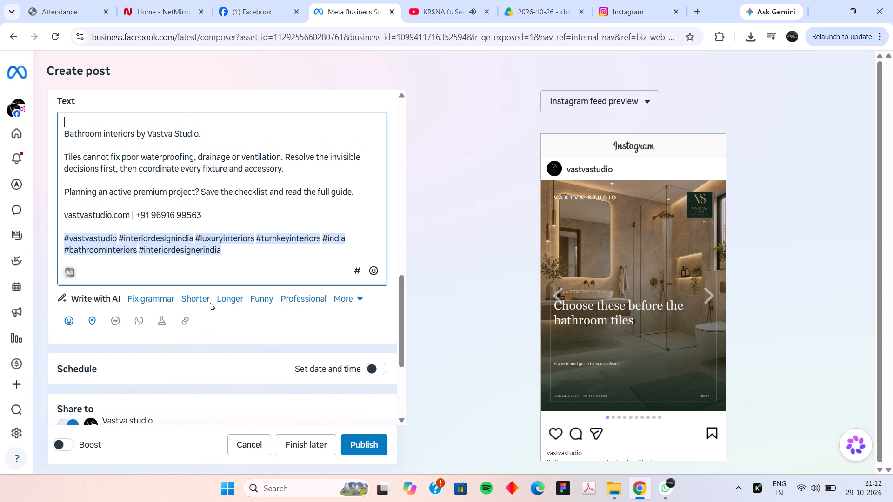
{"action": "scroll", "coordinate": [180, 184], "scroll_direction": "up", "scroll_amount": 3}
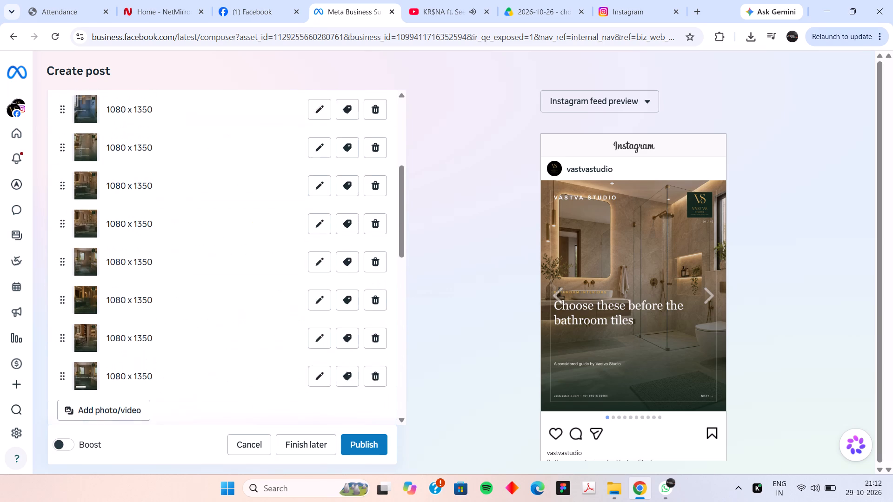
{"action": "scroll", "coordinate": [180, 184], "scroll_direction": "up", "scroll_amount": 2}
{"action": "scroll", "coordinate": [180, 184], "scroll_direction": "down", "scroll_amount": 5}
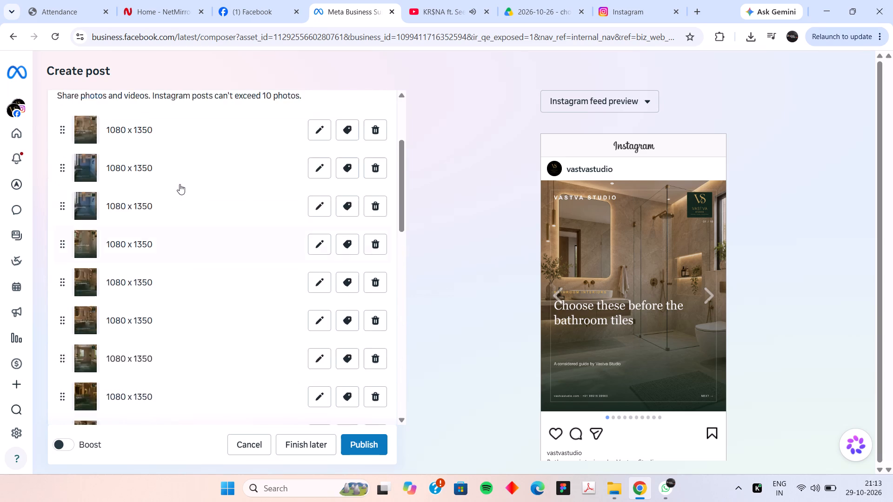
{"action": "scroll", "coordinate": [312, 423], "scroll_direction": "down", "scroll_amount": 3}
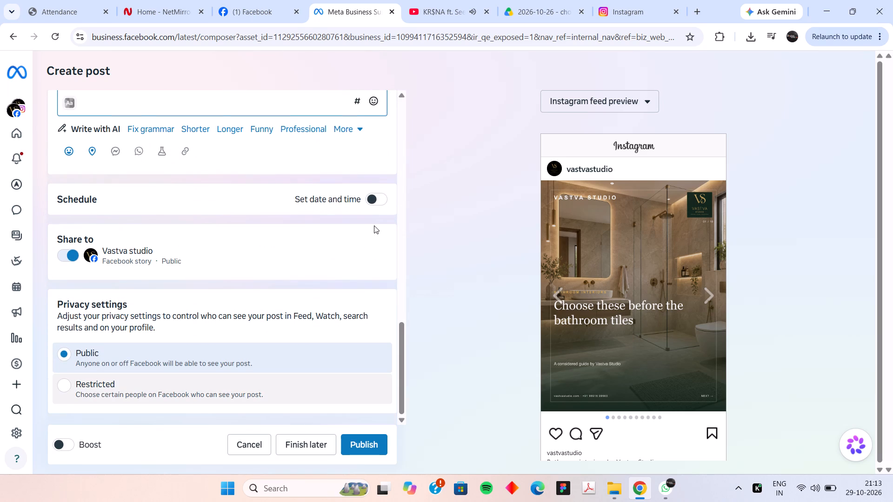
{"action": "left_click", "coordinate": [378, 201]}
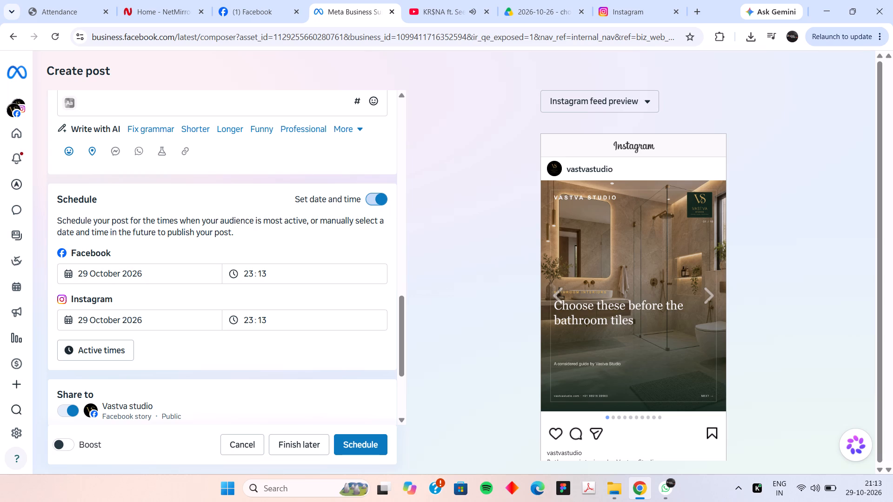
{"action": "left_click_drag", "start_coordinate": [123, 261], "coordinate": [107, 277]}
{"action": "left_click", "coordinate": [107, 277]}
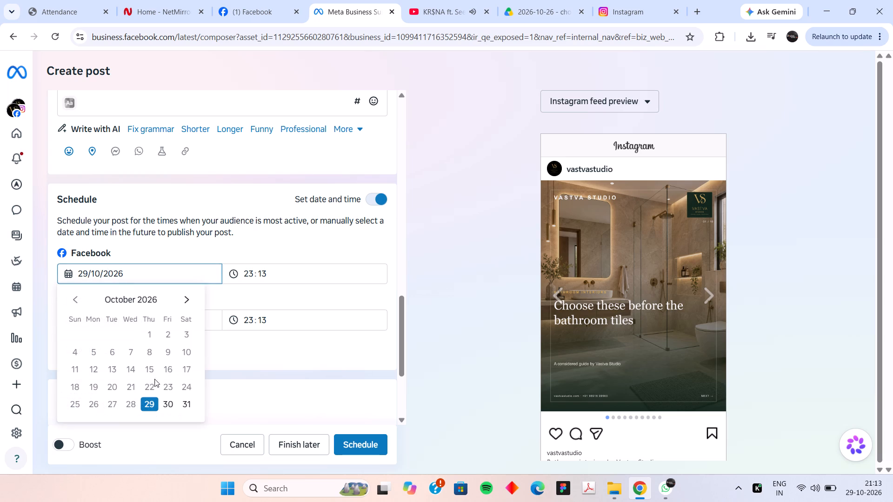
{"action": "left_click", "coordinate": [184, 298]}
{"action": "left_click", "coordinate": [67, 338]}
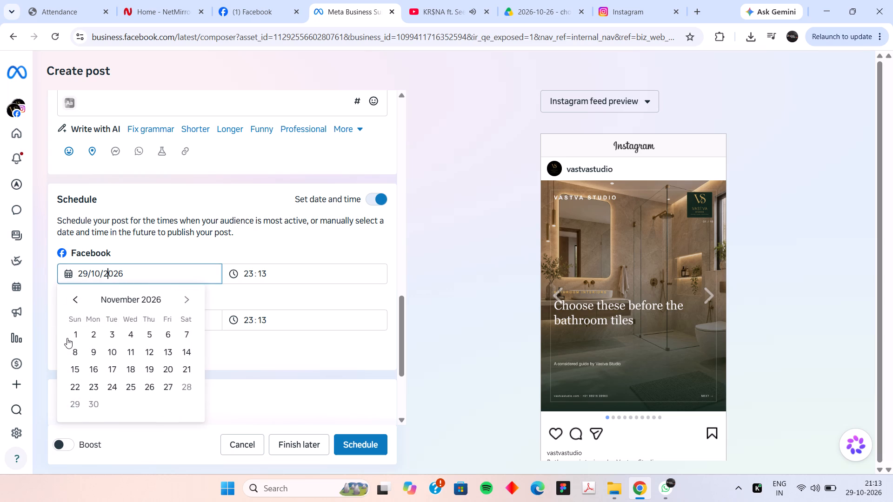
{"action": "left_click", "coordinate": [75, 336]}
Set the post's Instagram schedule date to 1 November 2026.
{"action": "left_click", "coordinate": [103, 323]}
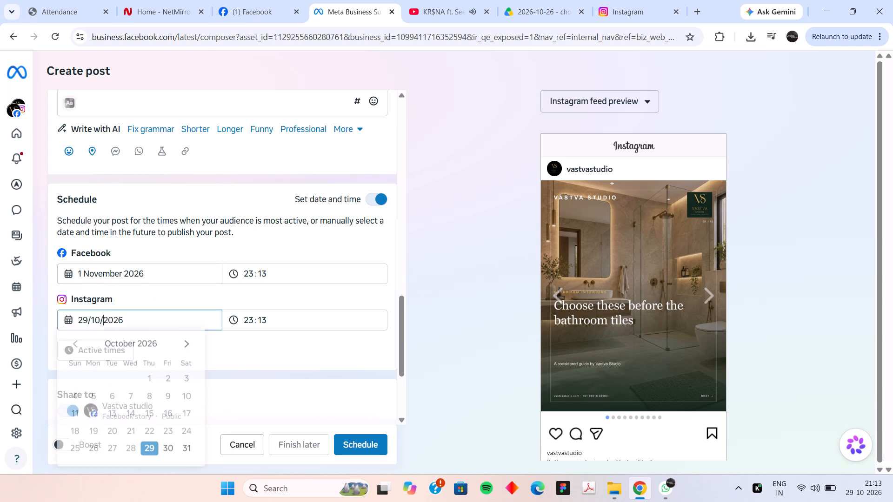
{"action": "left_click", "coordinate": [187, 343]}
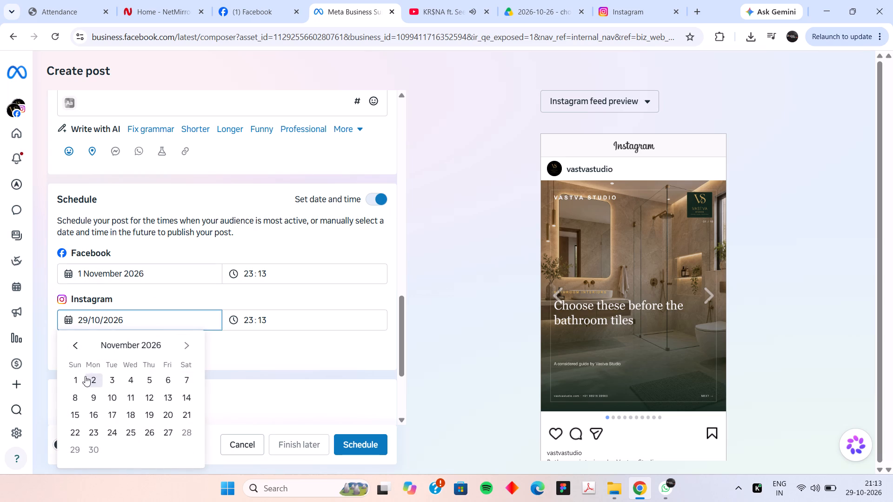
{"action": "left_click", "coordinate": [79, 378]}
Set the scheduled time to 11:00 for both Facebook and Instagram.
{"action": "left_click", "coordinate": [258, 273]}
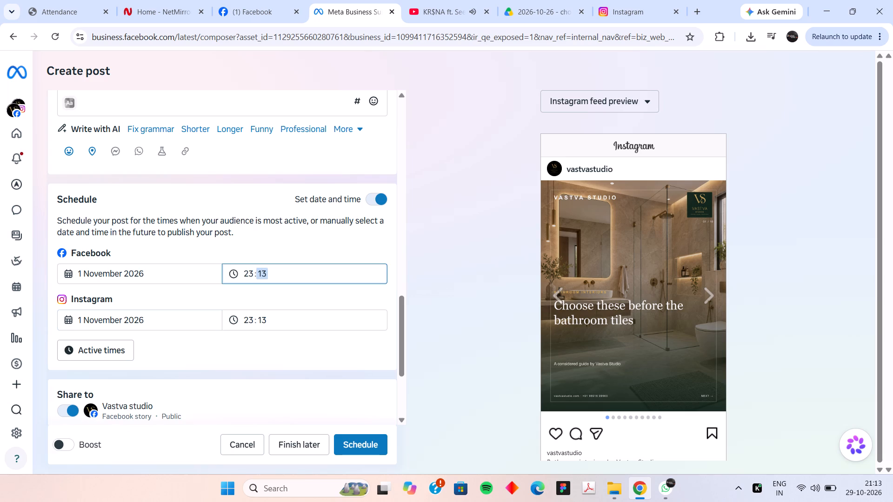
{"action": "left_click", "coordinate": [250, 272]}
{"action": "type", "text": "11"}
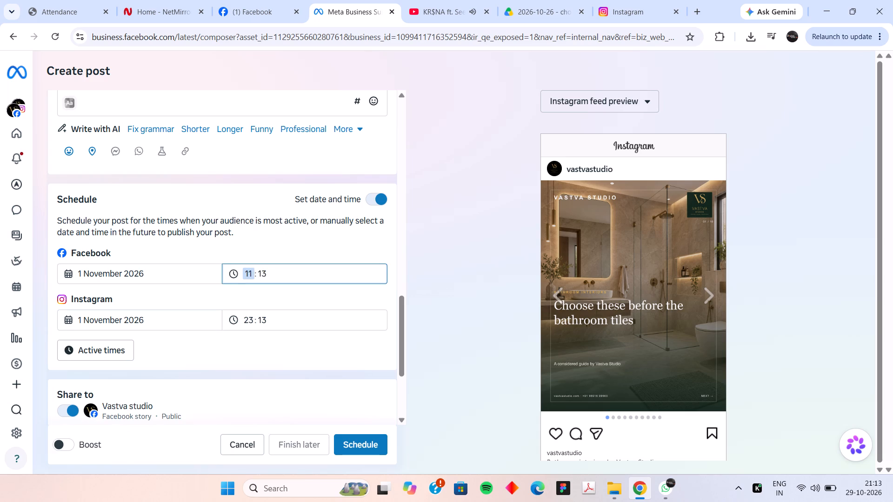
{"action": "left_click", "coordinate": [263, 276]}
{"action": "left_click", "coordinate": [263, 276]}
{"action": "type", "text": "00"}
{"action": "left_click", "coordinate": [247, 325]}
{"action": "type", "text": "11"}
{"action": "double_click", "coordinate": [262, 324]}
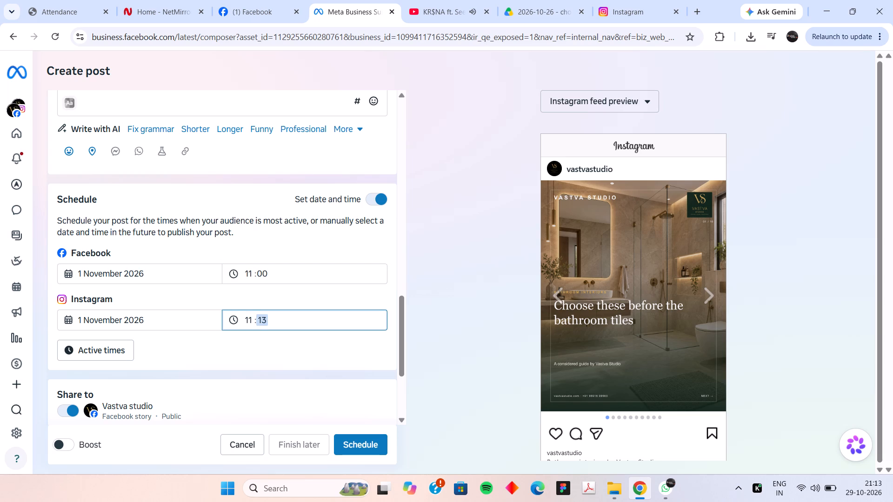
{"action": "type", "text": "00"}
{"action": "left_click", "coordinate": [328, 358]}
Schedule the bathroom tiles post and decline the offer to boost it.
{"action": "scroll", "coordinate": [328, 358], "scroll_direction": "down", "scroll_amount": 1}
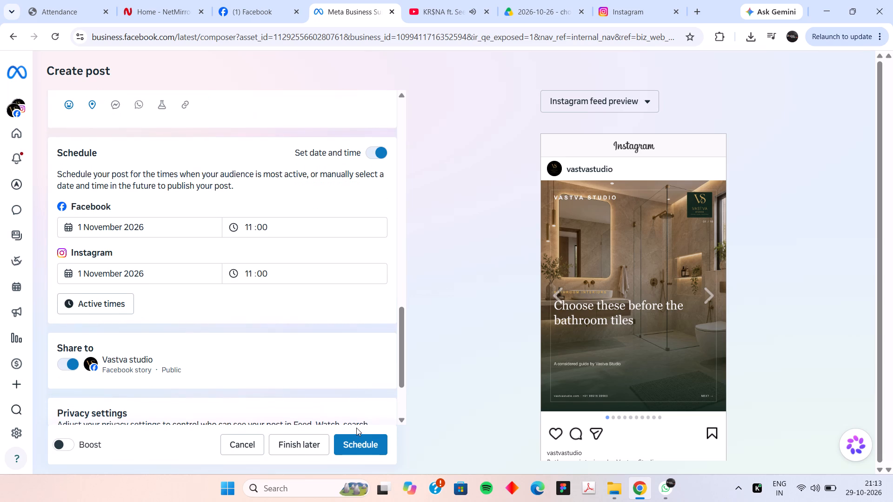
{"action": "left_click", "coordinate": [354, 444]}
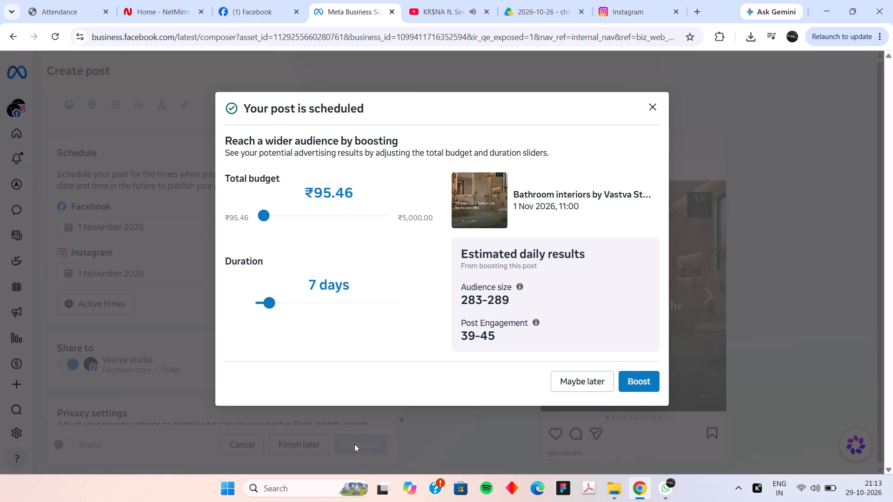
{"action": "left_click", "coordinate": [559, 387]}
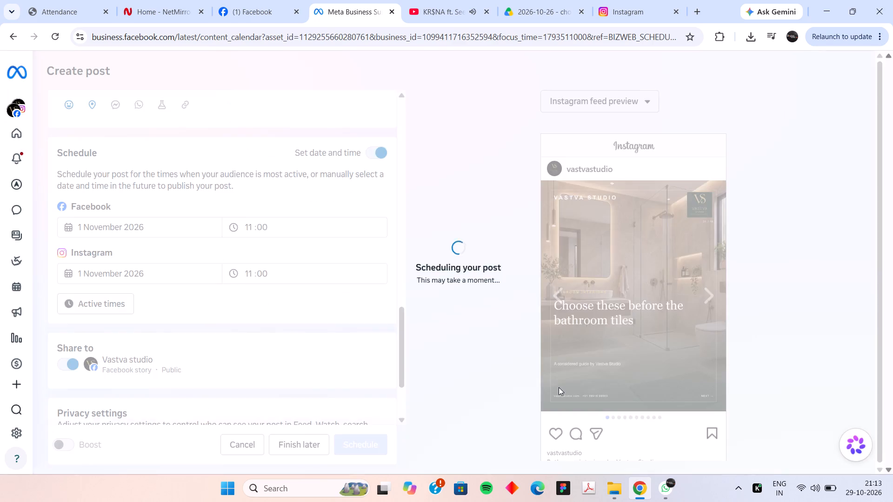